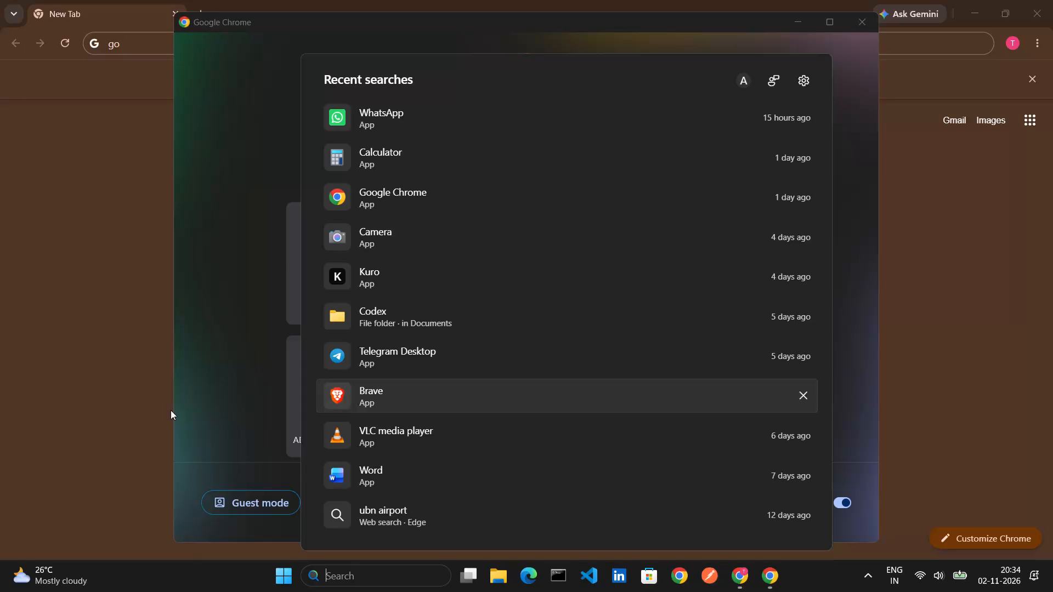
# Open the Google Play Console publishing overview page for the ATTACH app in Chrome.
pyautogui.click(928, 243)
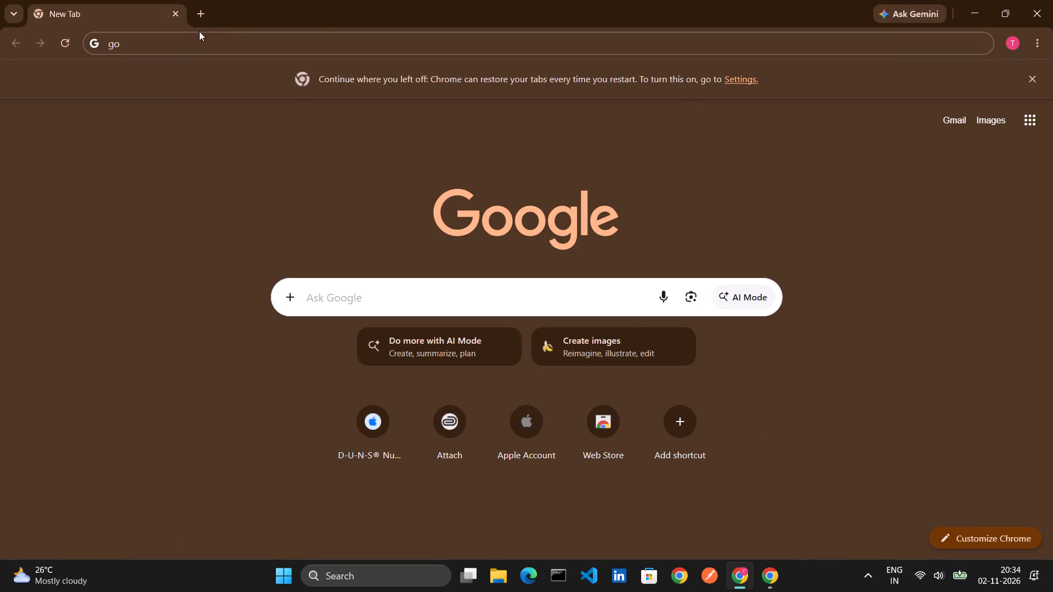
pyautogui.doubleClick(199, 35)
pyautogui.press('BackSpace')
pyautogui.press('p')
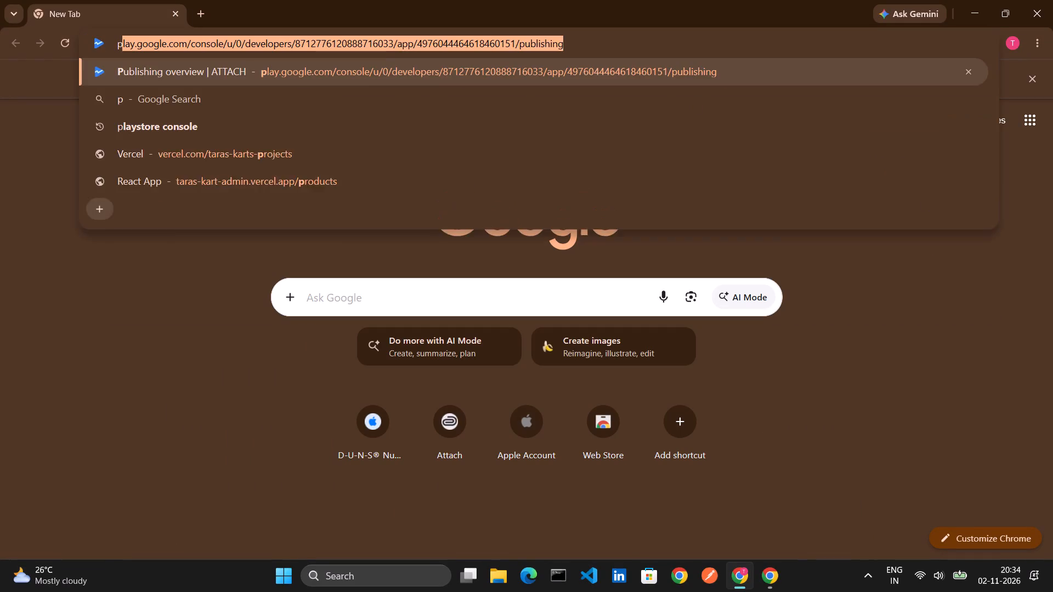
pyautogui.press('Return')
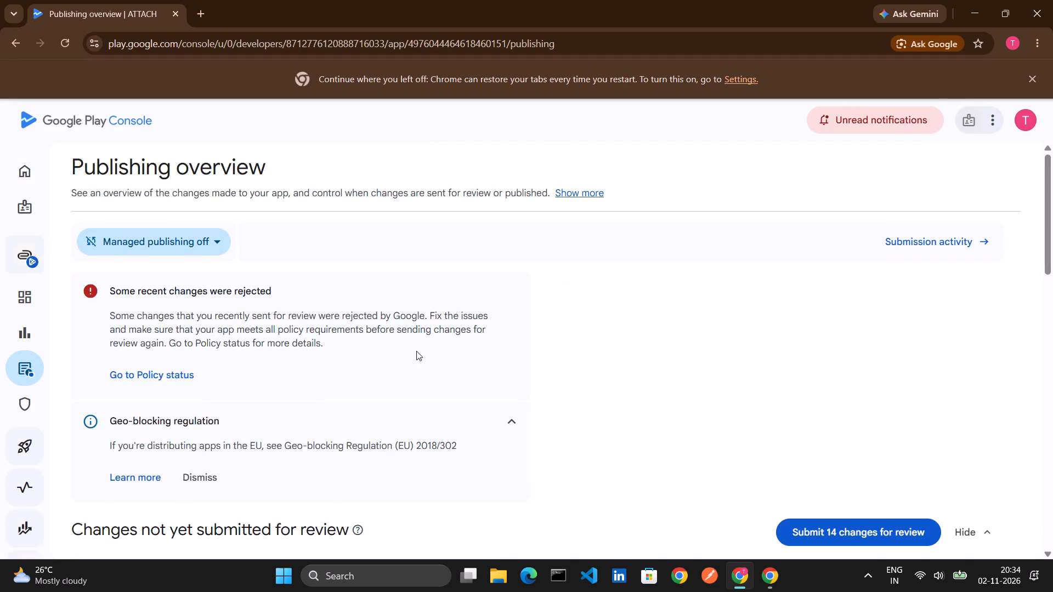
# Open the app's policy status and examine the details of the Play Console Requirements violation.
pyautogui.scroll(-1, 416, 351)
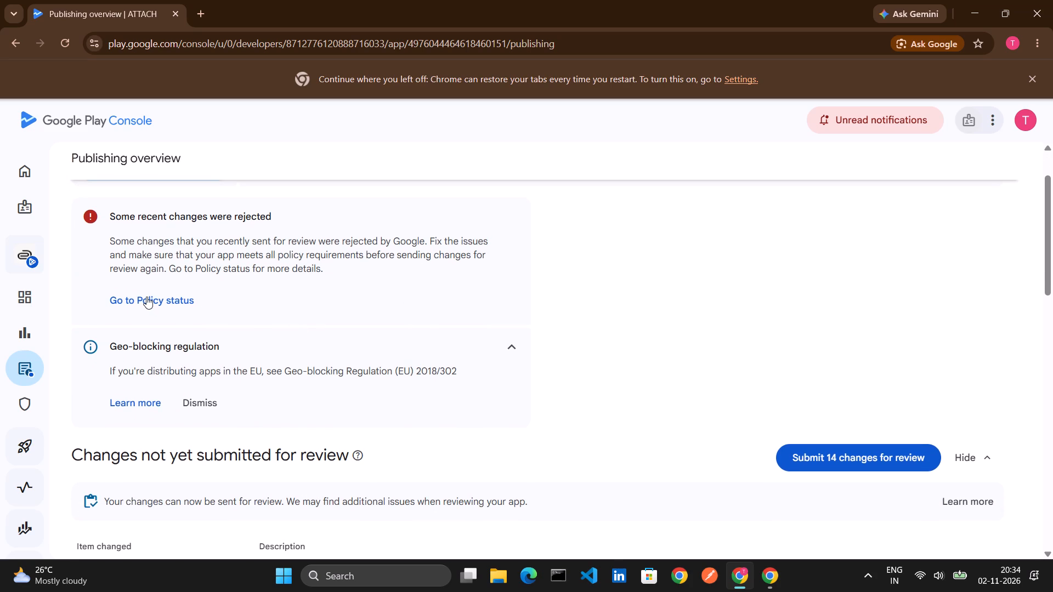
pyautogui.click(146, 297)
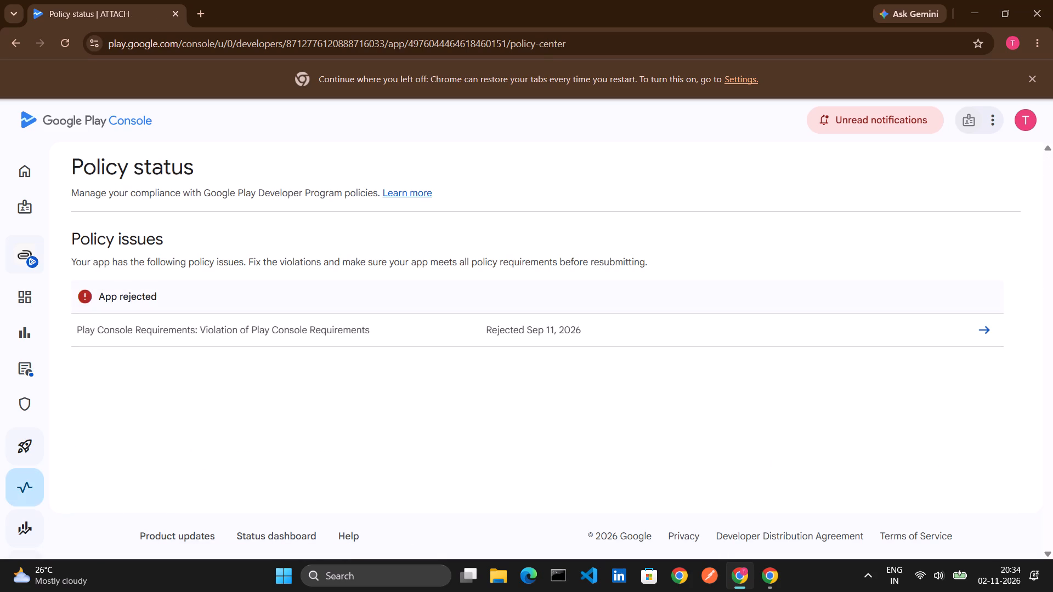
pyautogui.click(590, 329)
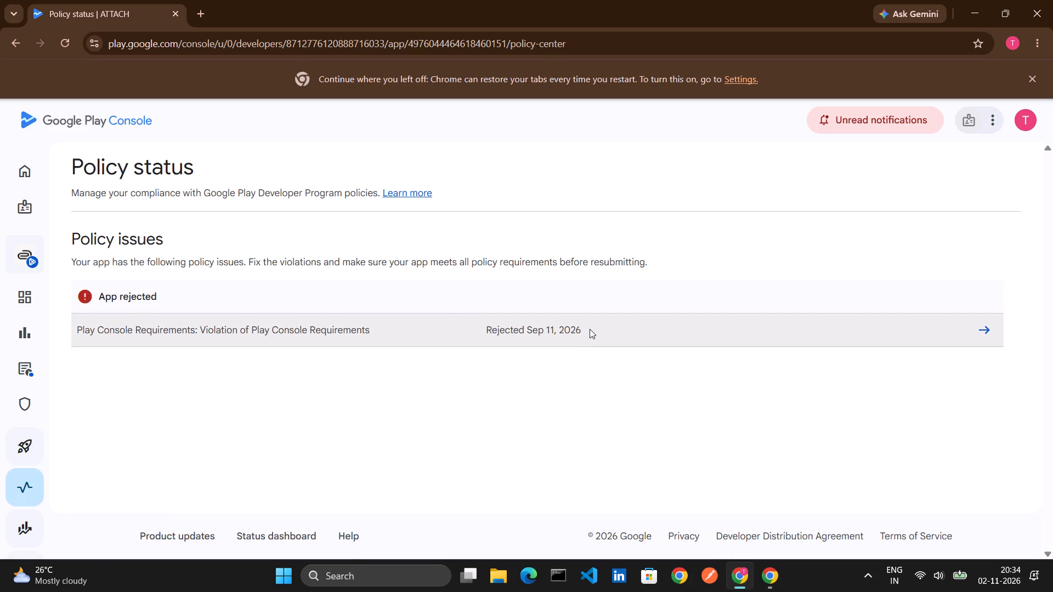
pyautogui.click(980, 328)
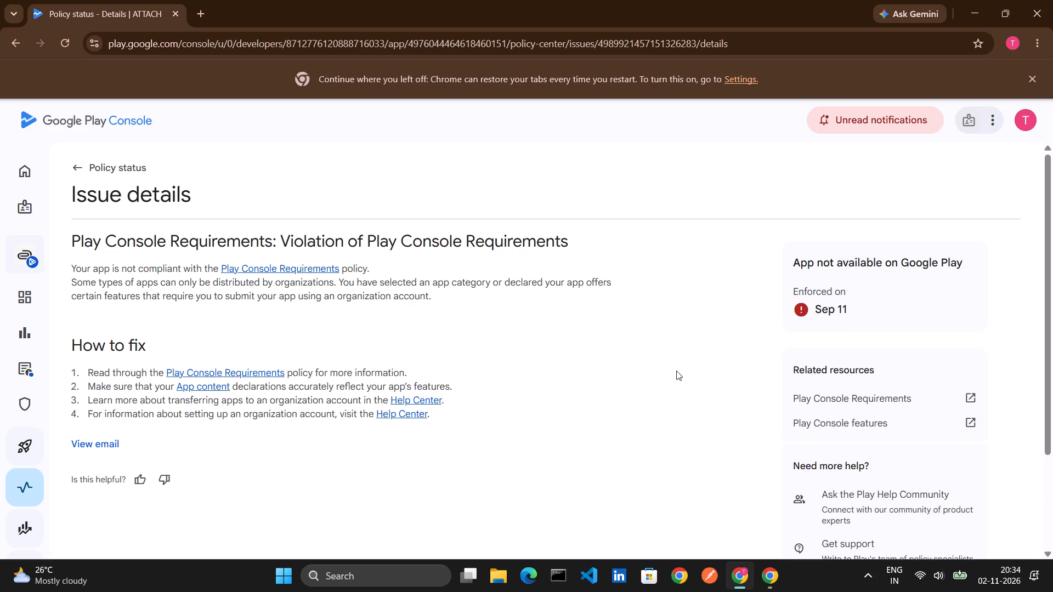
pyautogui.scroll(1, 676, 371)
pyautogui.scroll(-1, 676, 371)
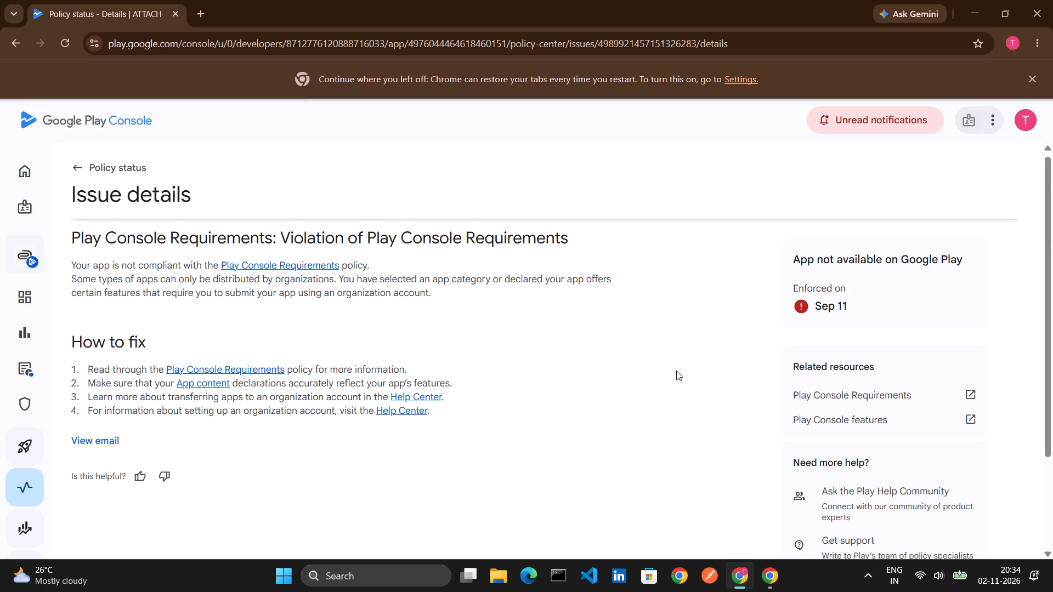
pyautogui.scroll(-2, 676, 371)
pyautogui.scroll(3, 676, 371)
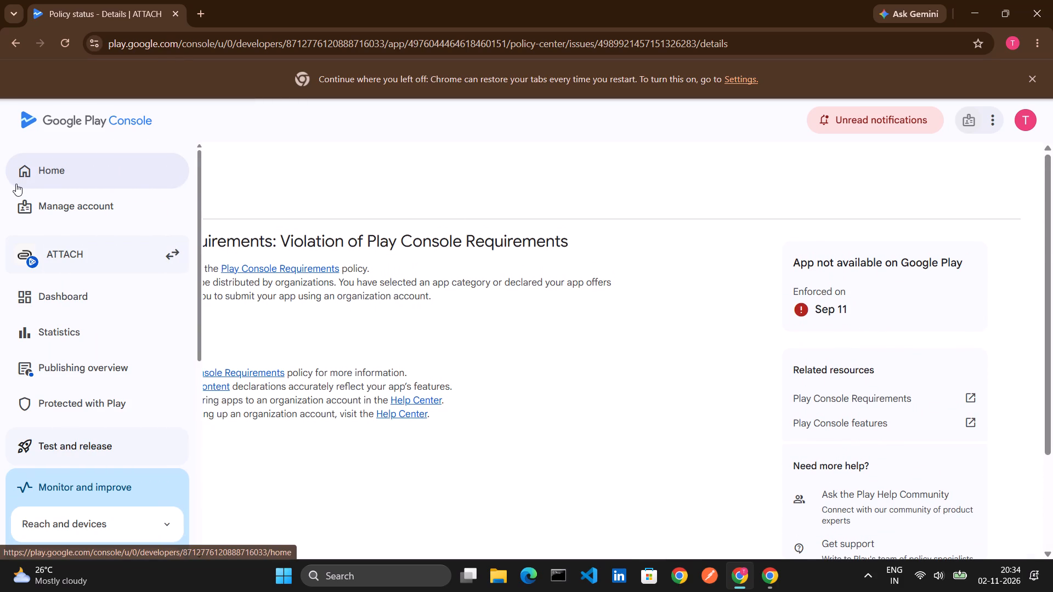
# Return to the publishing overview and examine the changes not yet submitted for review.
pyautogui.click(61, 370)
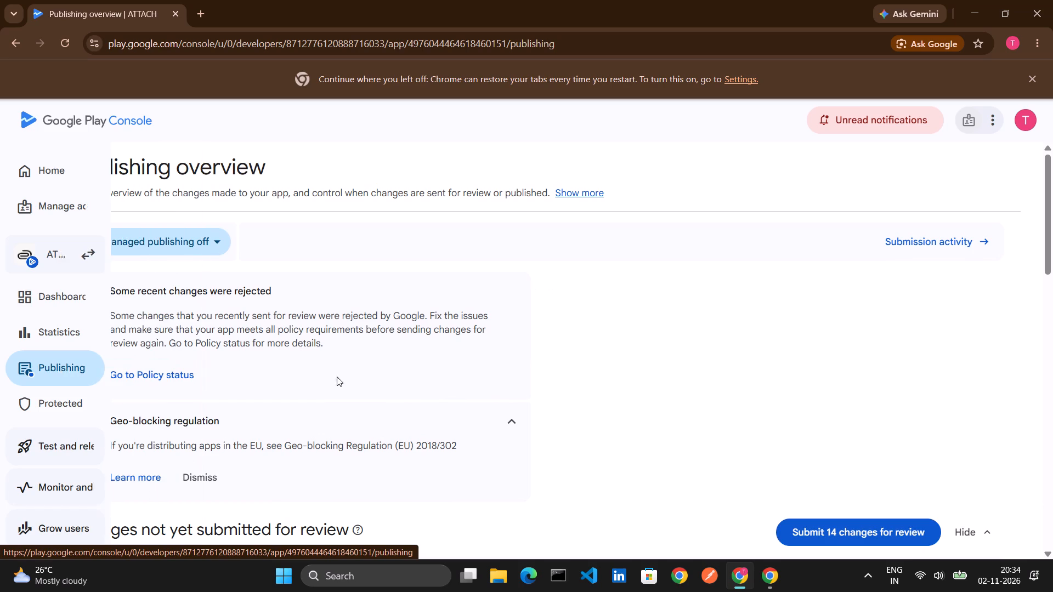
pyautogui.scroll(1, 377, 373)
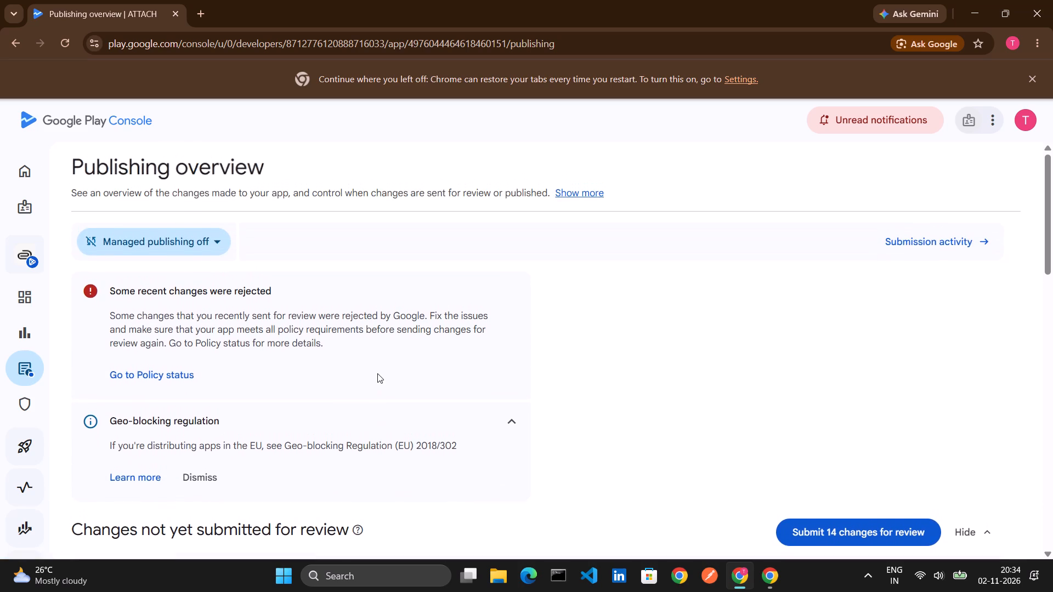
pyautogui.scroll(-6, 377, 373)
pyautogui.scroll(3, 377, 373)
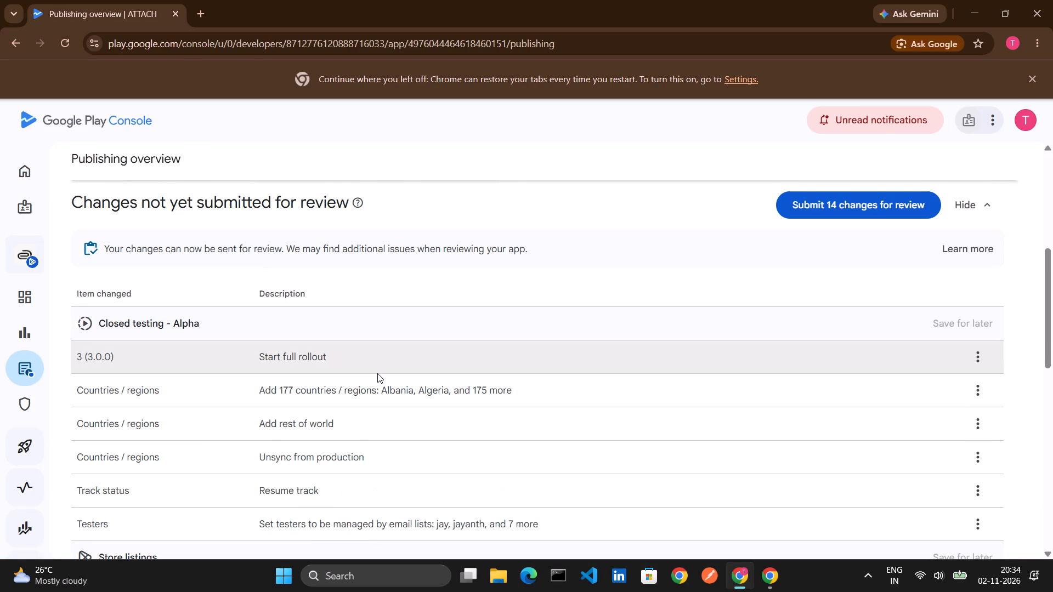
pyautogui.click(377, 373)
pyautogui.scroll(4, 377, 373)
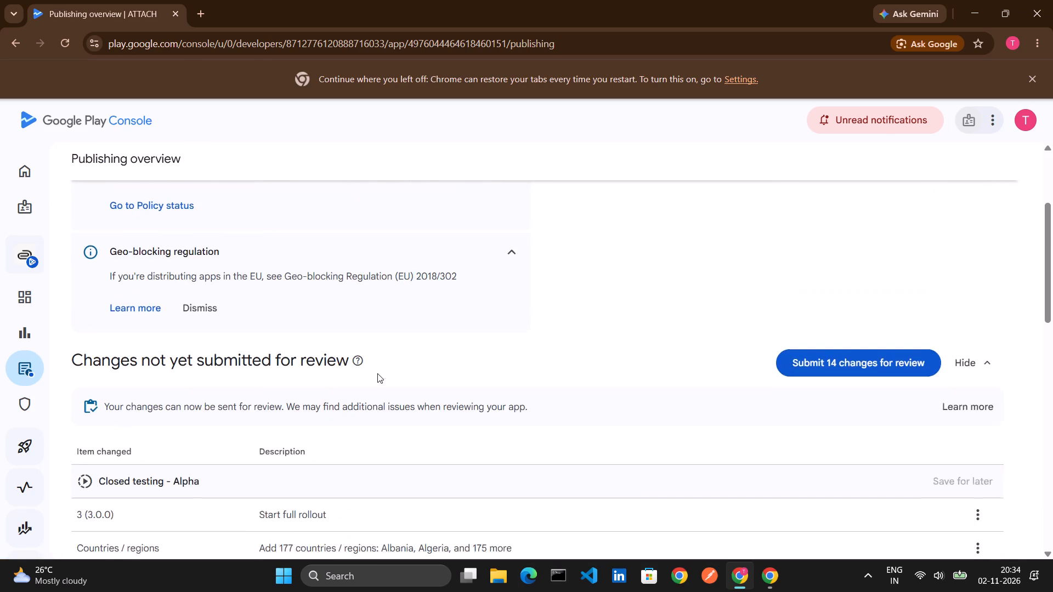
pyautogui.scroll(-2, 377, 373)
pyautogui.scroll(4, 377, 373)
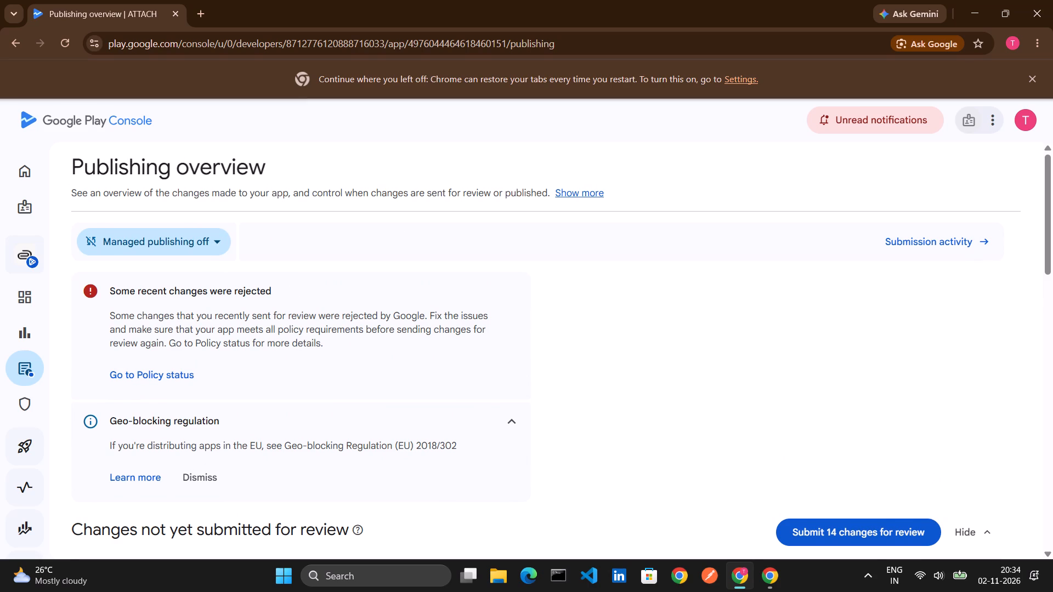
# Reopen the Play Console Requirements issue from the policy status and open its linked policy article.
pyautogui.scroll(-1, 302, 310)
pyautogui.click(161, 354)
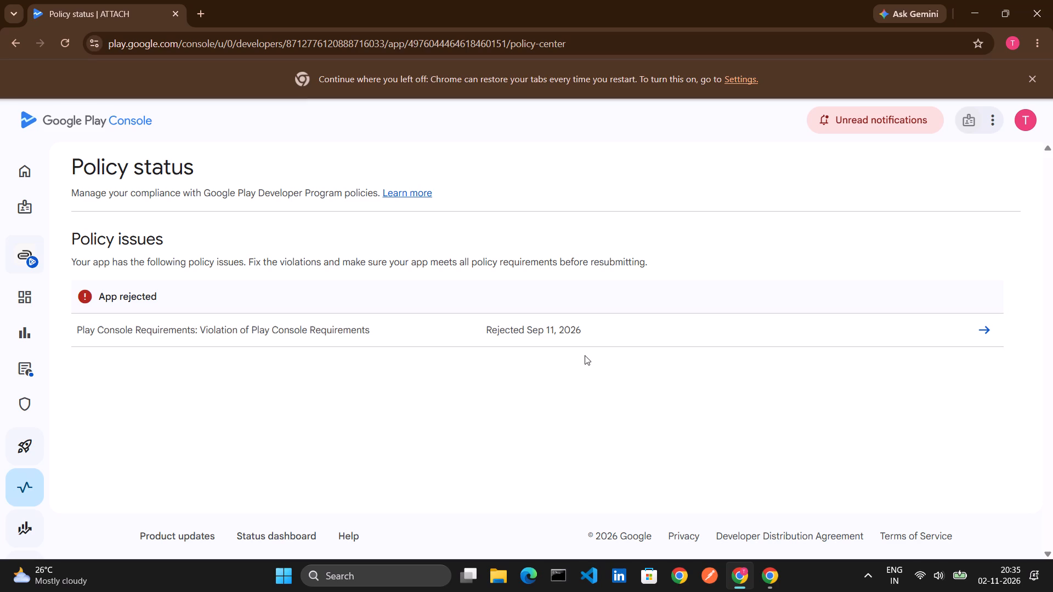
pyautogui.click(980, 328)
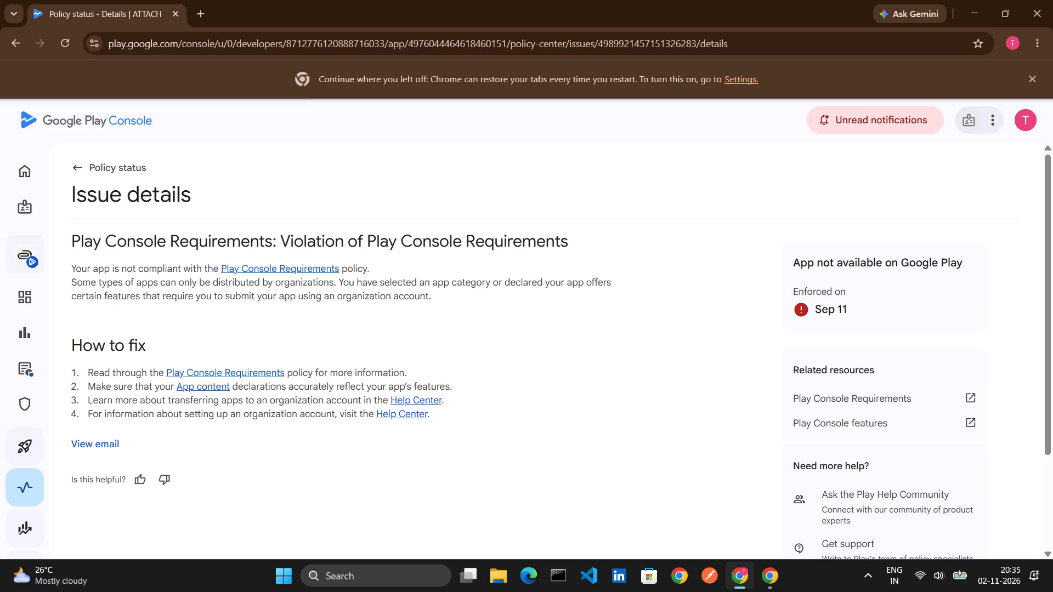
pyautogui.click(238, 367)
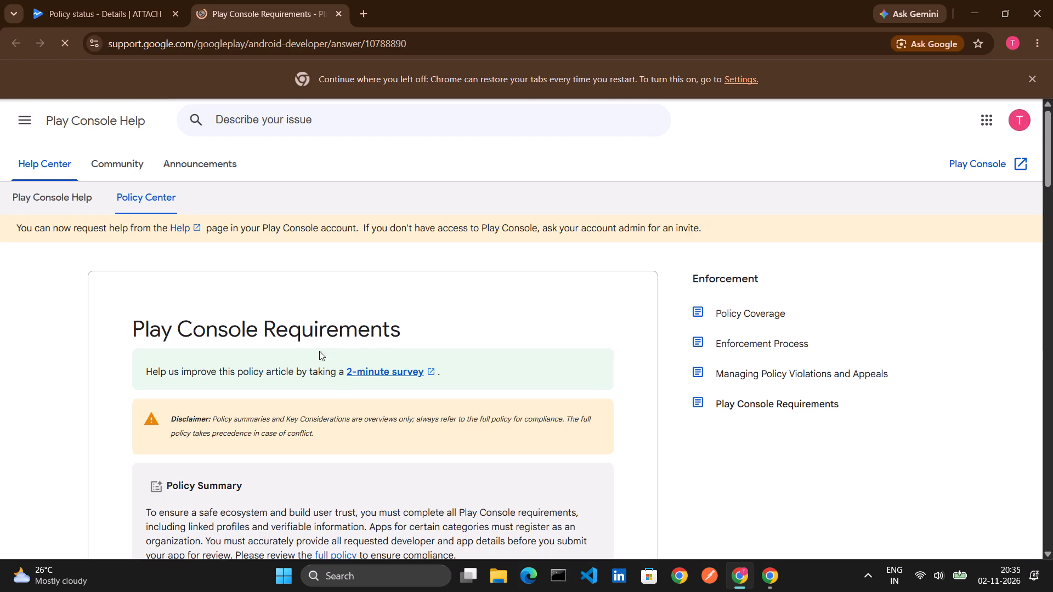
# Read the Play Console Requirements policy on which services must register as an organization and what account information is required.
pyautogui.scroll(-1, 335, 387)
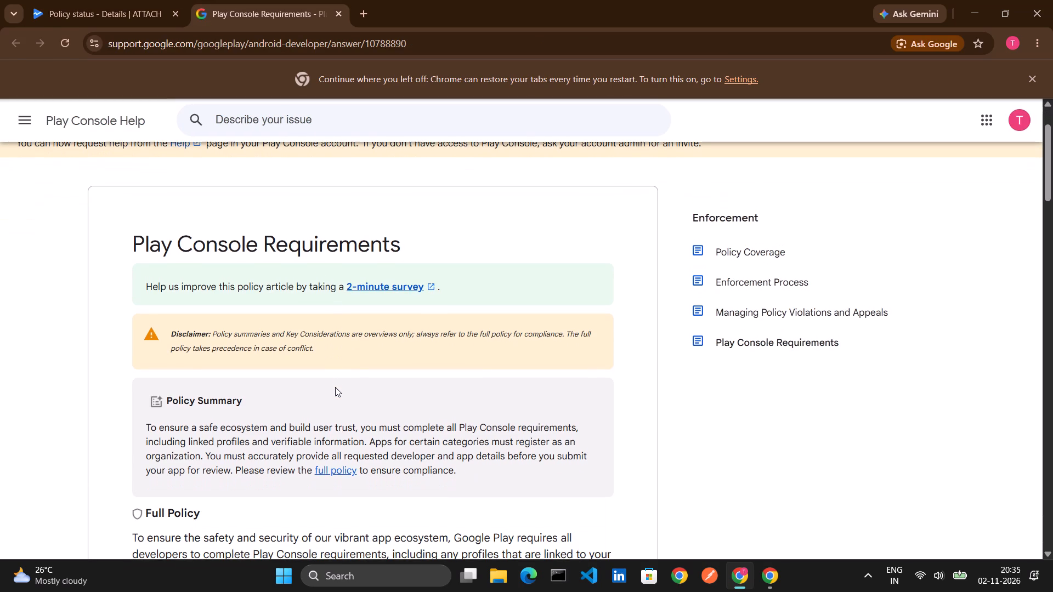
pyautogui.scroll(-1, 338, 371)
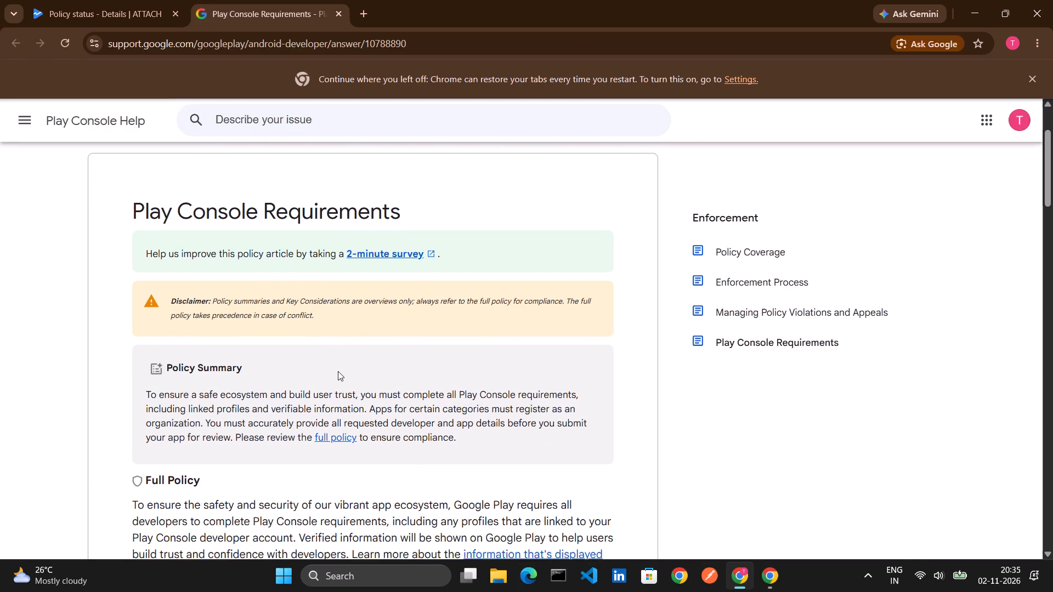
pyautogui.scroll(-3, 338, 371)
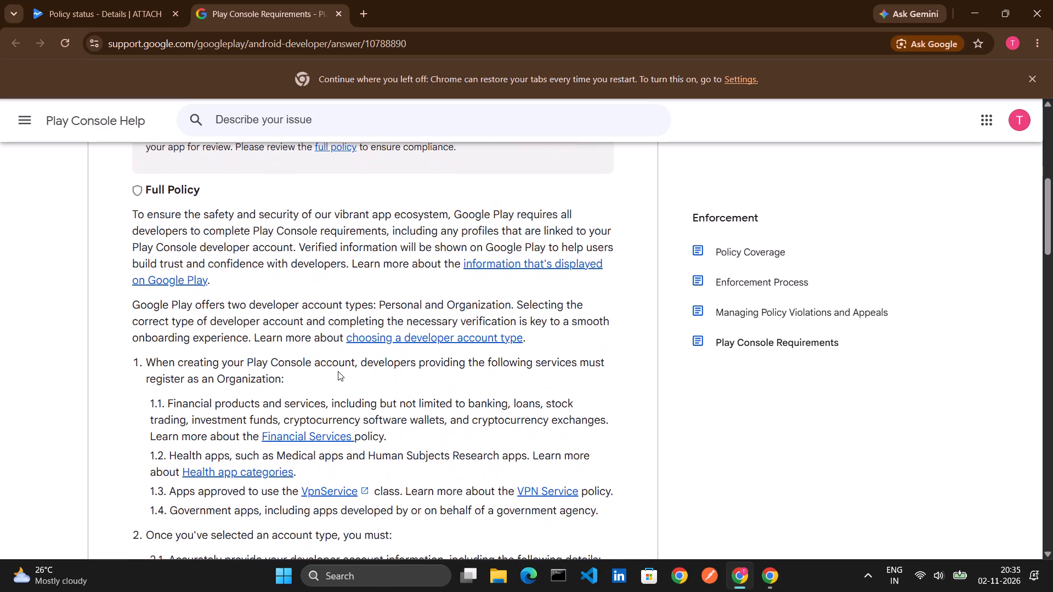
pyautogui.scroll(-1, 338, 371)
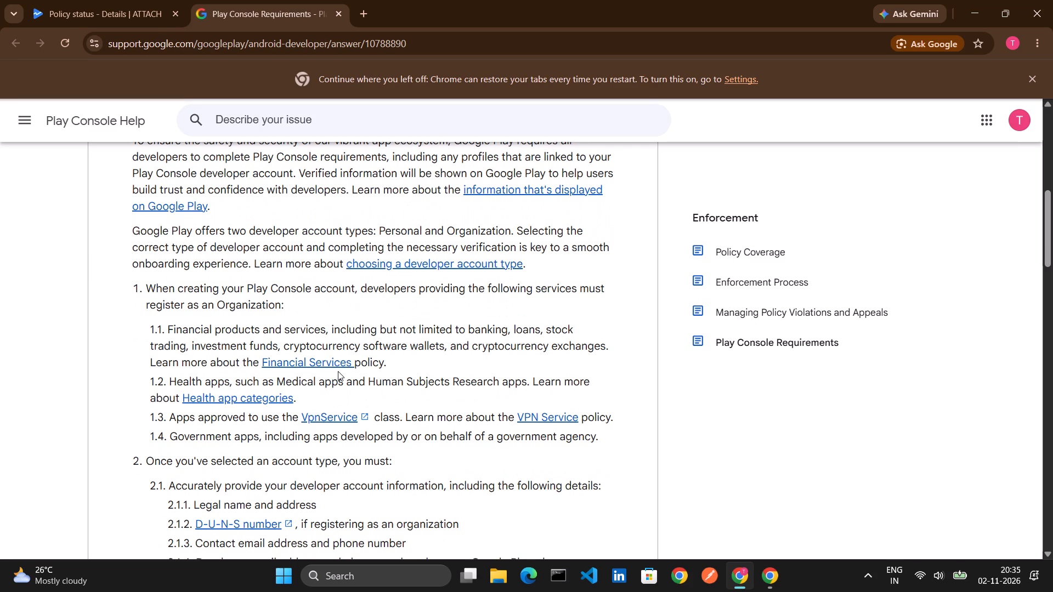
pyautogui.scroll(-1, 262, 521)
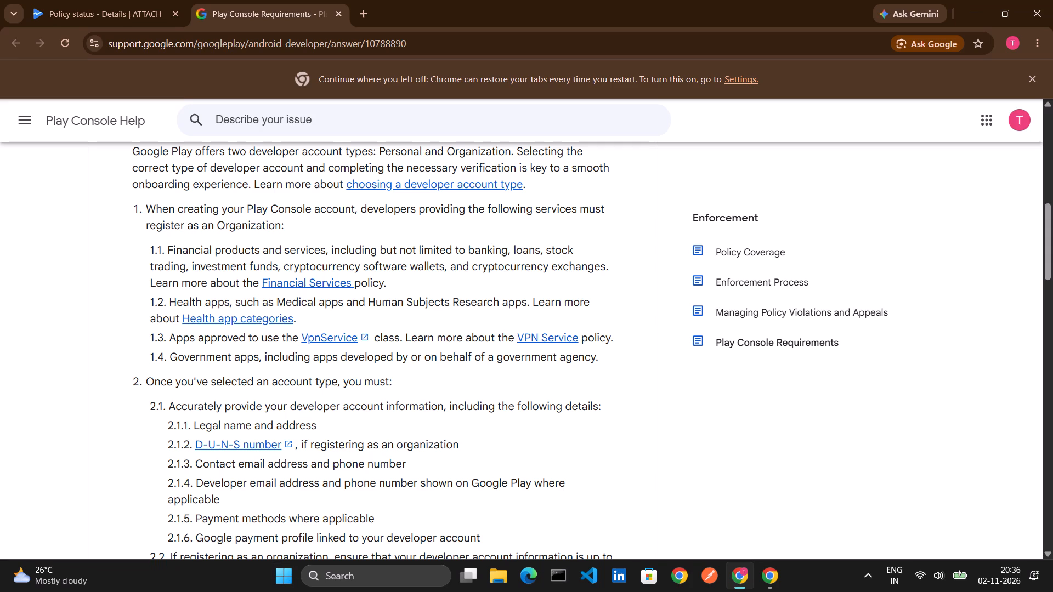
pyautogui.scroll(8, 507, 269)
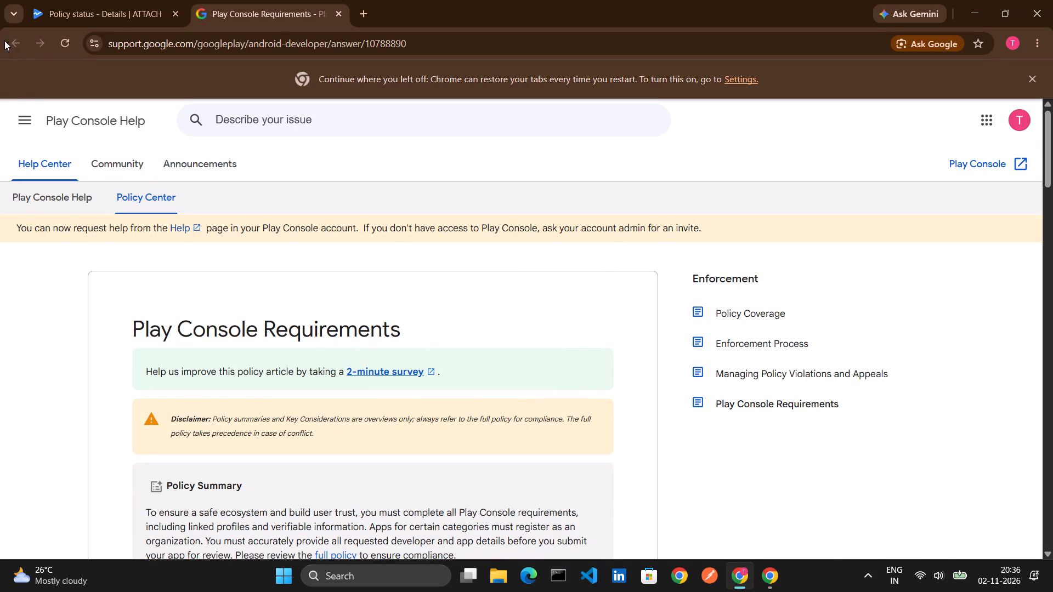
# From the issue details, open App content for the attachonline account's ATTACH app and show the actioned declarations.
pyautogui.click(133, 2)
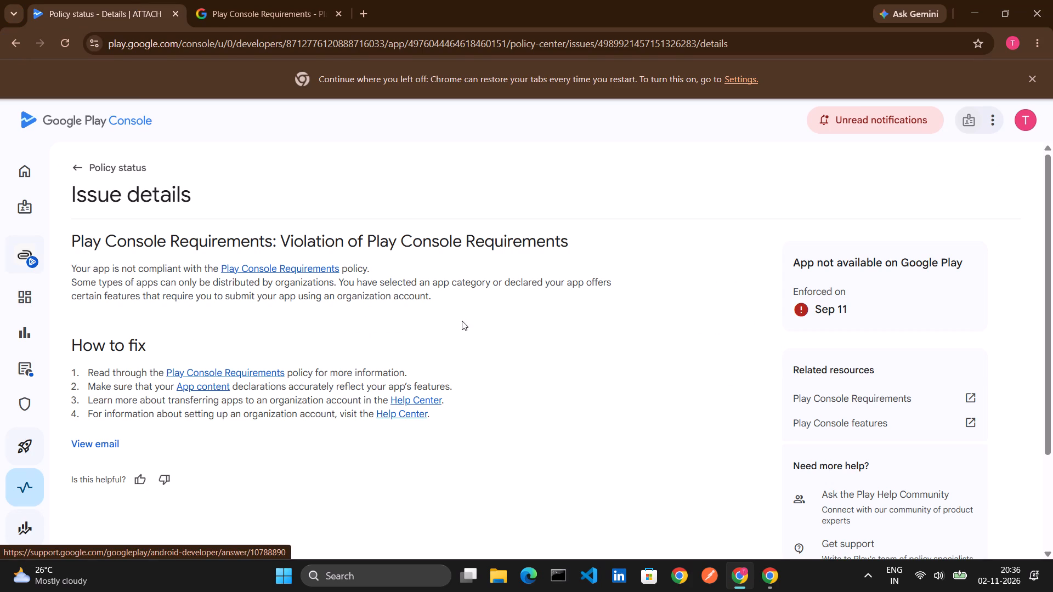
pyautogui.scroll(-1, 475, 319)
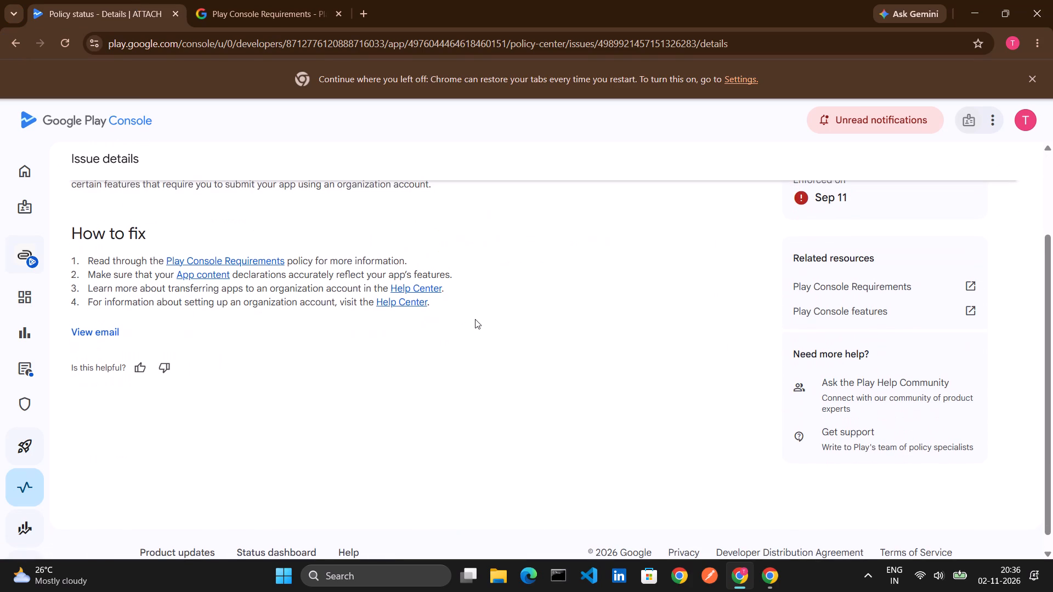
pyautogui.scroll(-1, 475, 319)
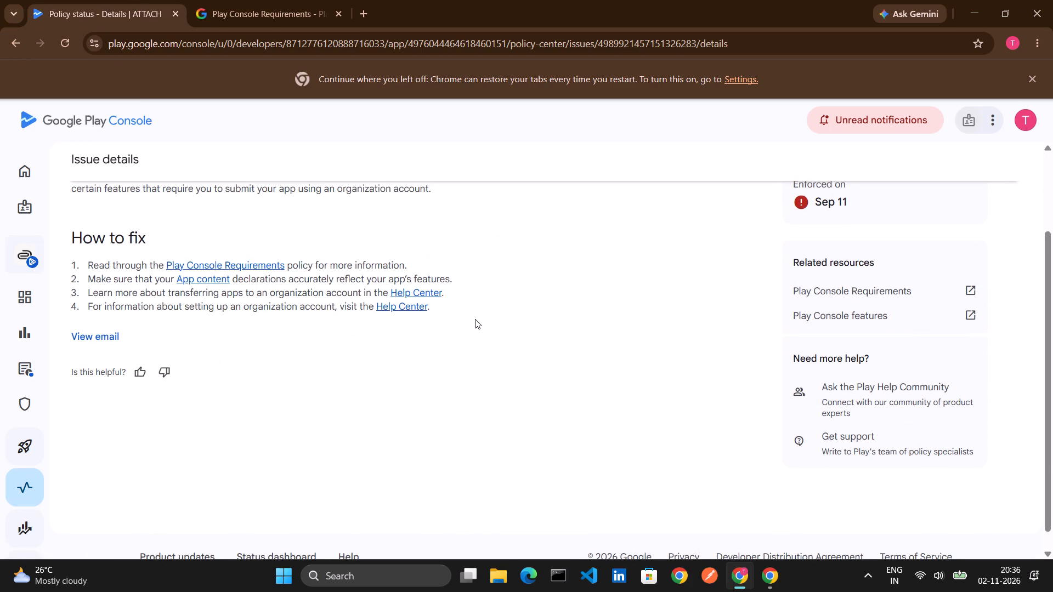
pyautogui.click(218, 280)
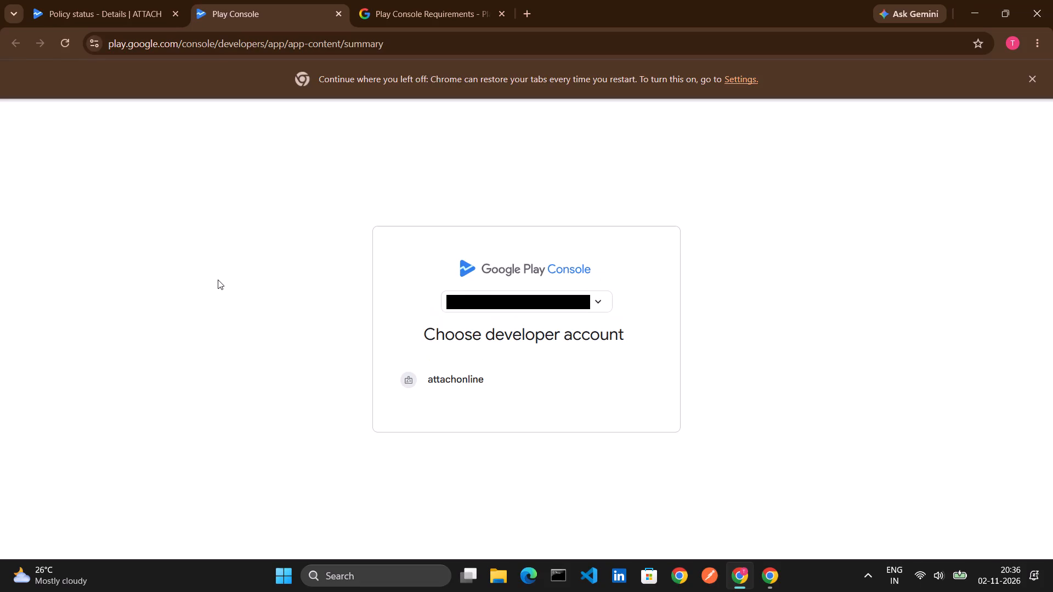
pyautogui.click(466, 374)
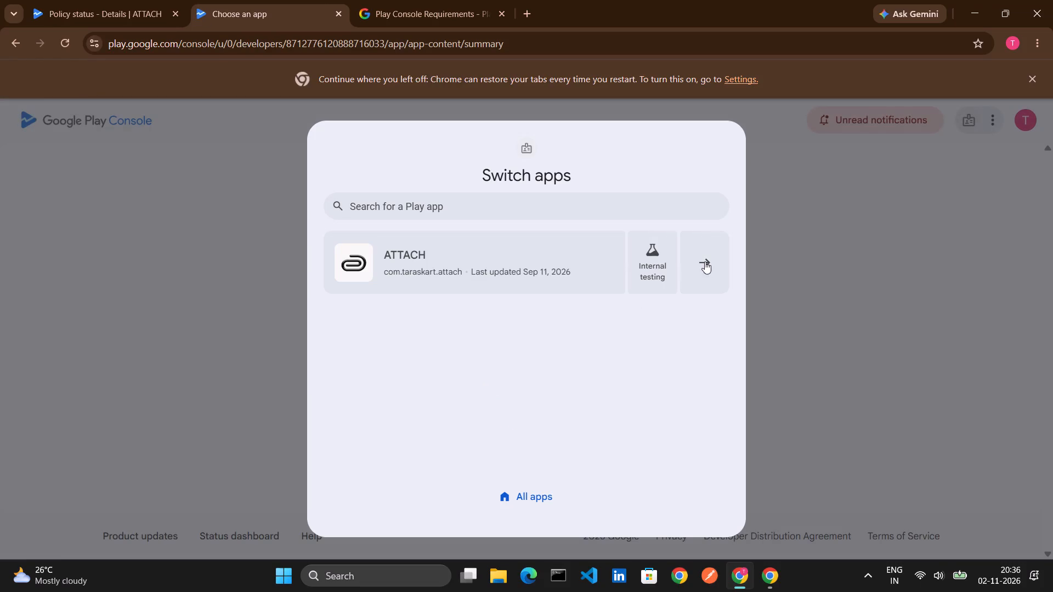
pyautogui.click(694, 263)
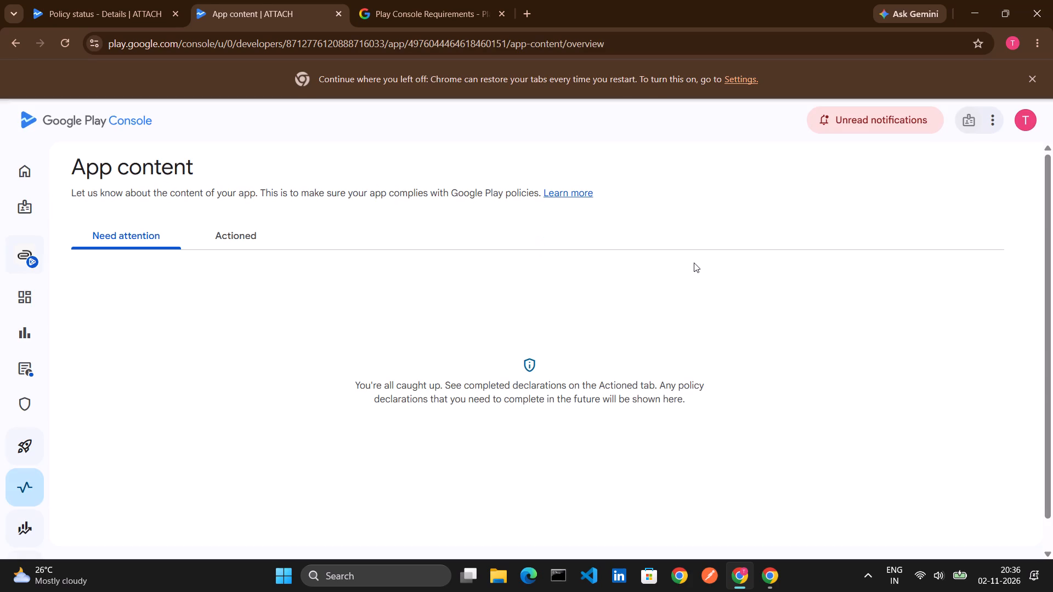
pyautogui.click(245, 231)
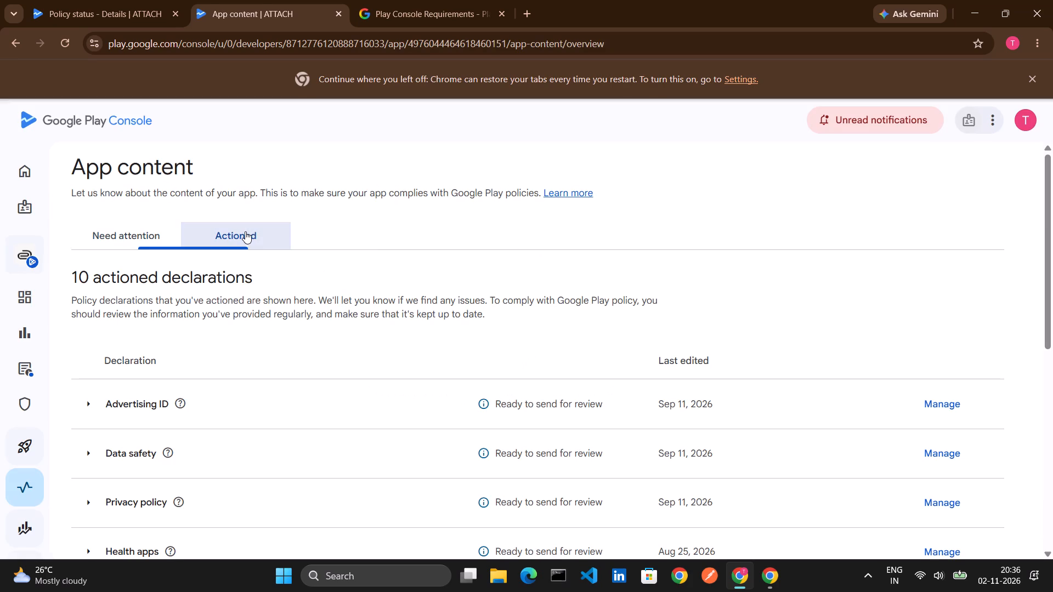
# Open the Financial features declaration, examine which financial features are selected for the app, and return to App content.
pyautogui.scroll(-2, 369, 399)
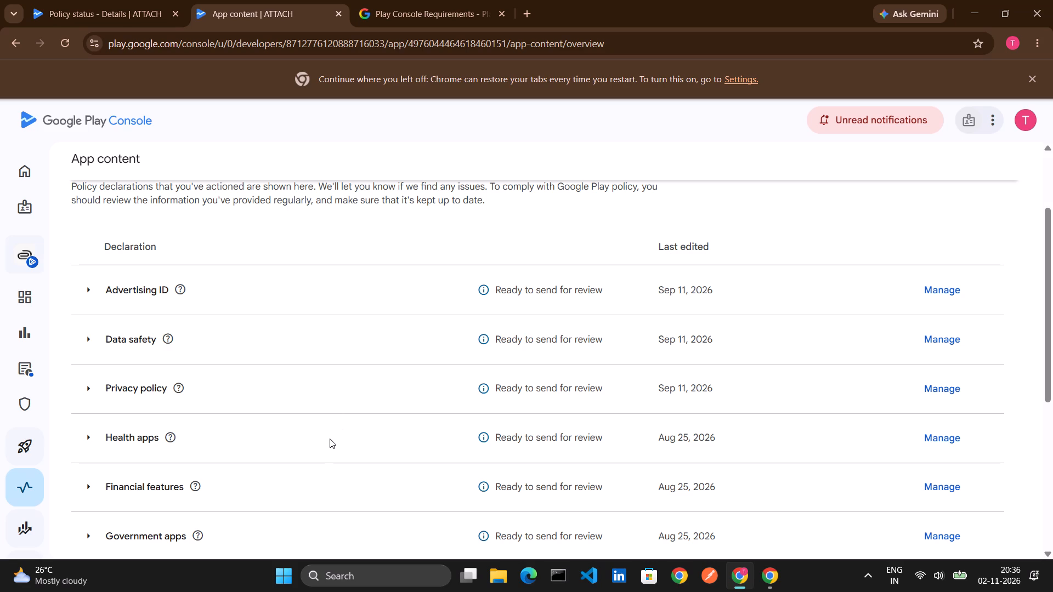
pyautogui.scroll(-1, 333, 499)
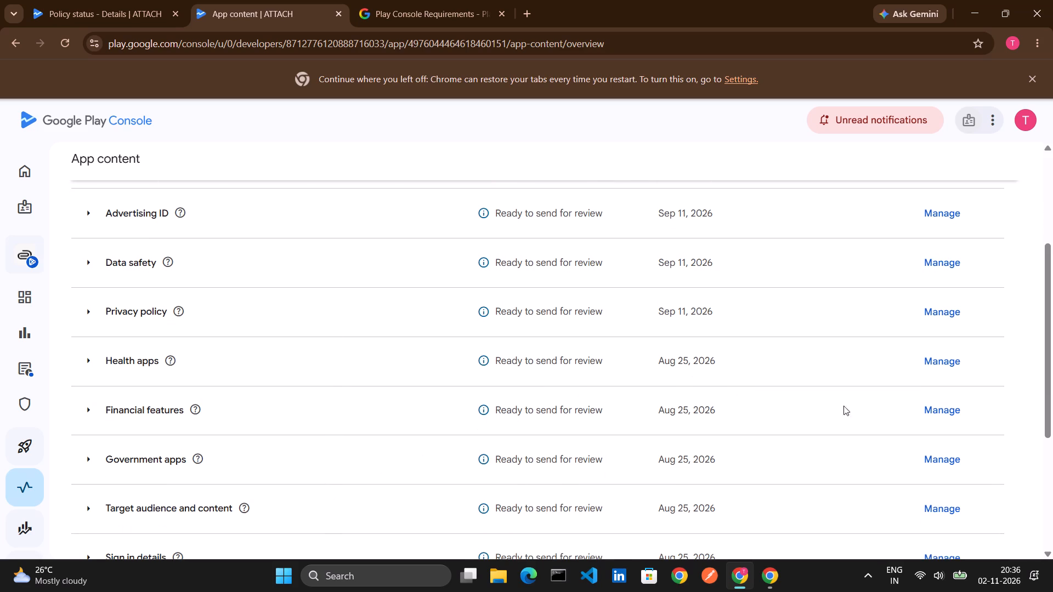
pyautogui.click(935, 409)
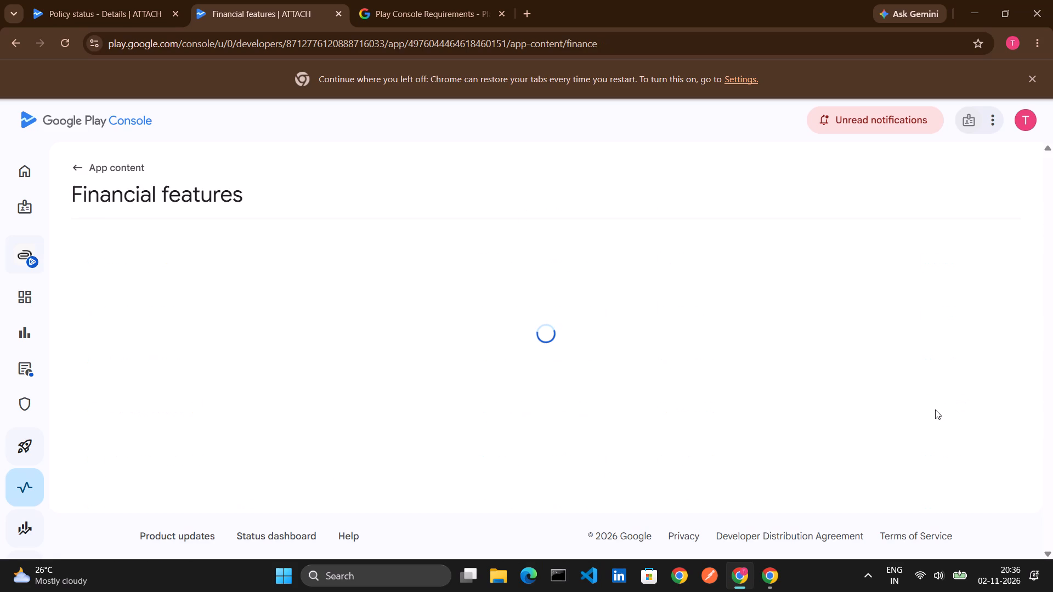
pyautogui.scroll(-3, 710, 382)
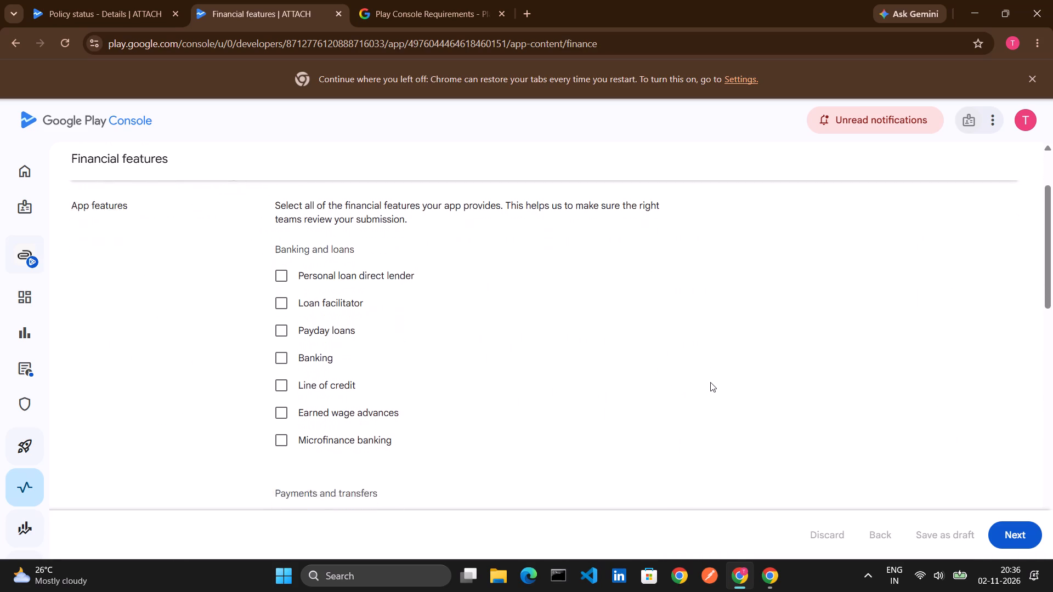
pyautogui.scroll(-2, 710, 382)
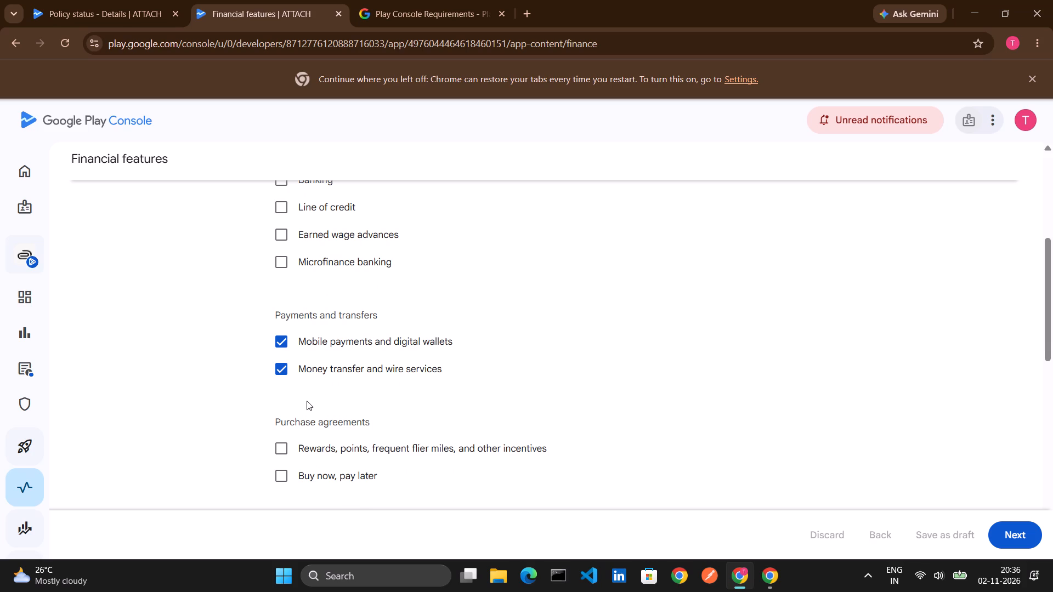
pyautogui.scroll(4, 358, 396)
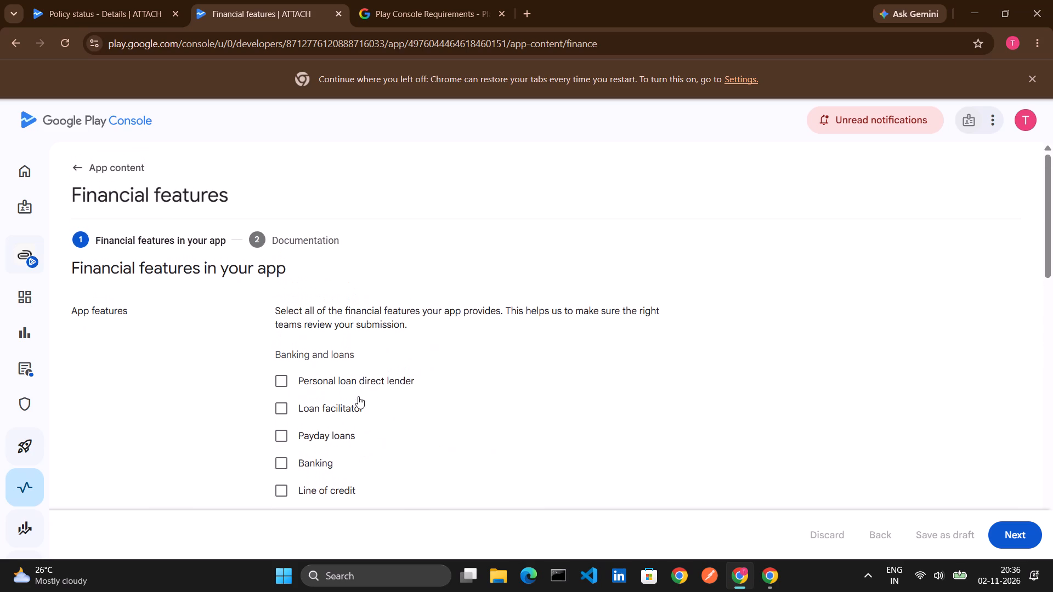
pyautogui.scroll(-1, 220, 347)
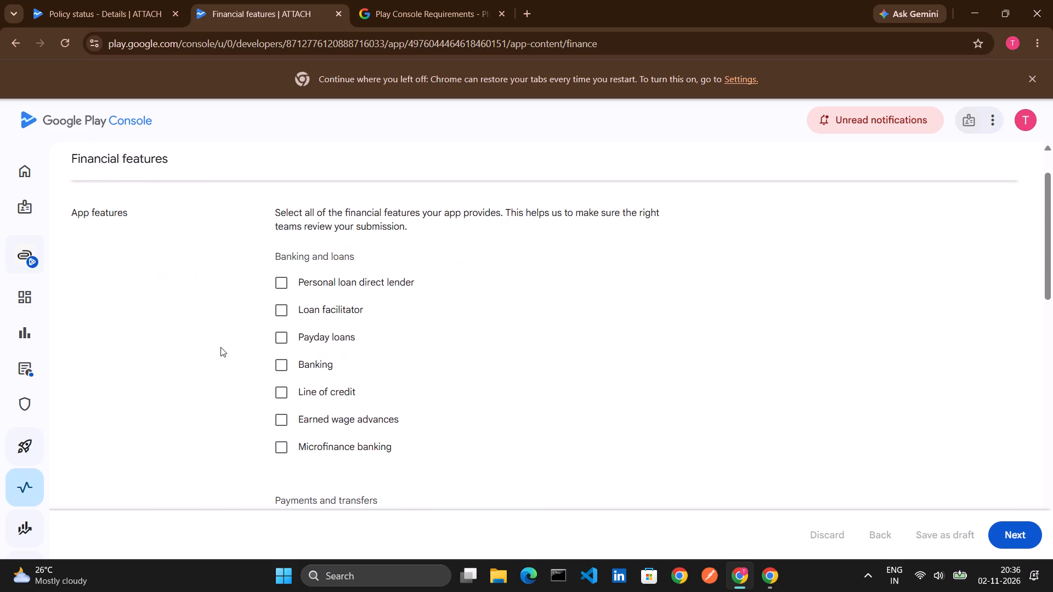
pyautogui.scroll(-1, 220, 347)
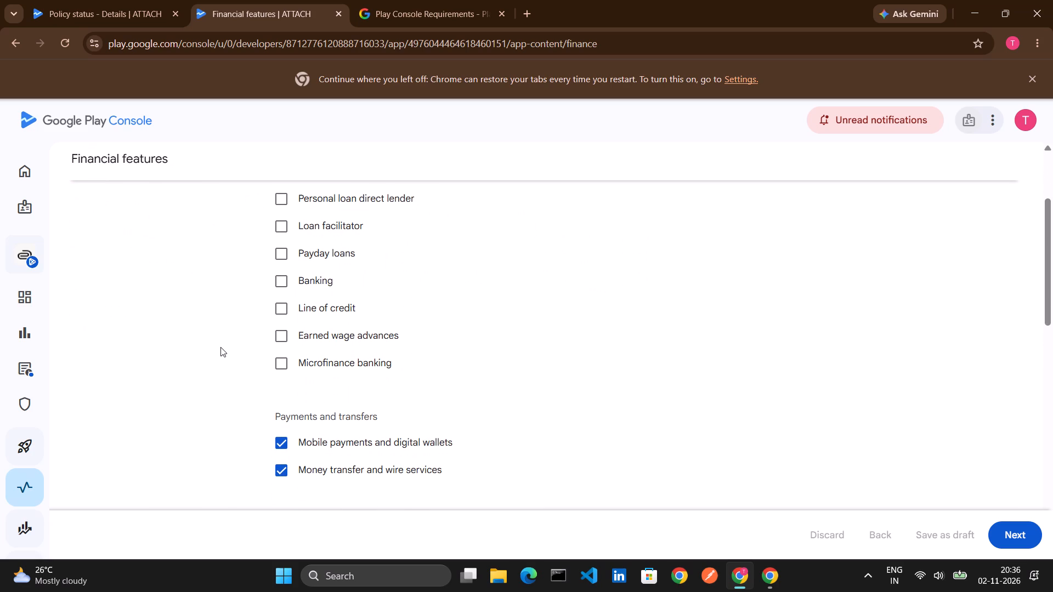
pyautogui.scroll(6, 220, 347)
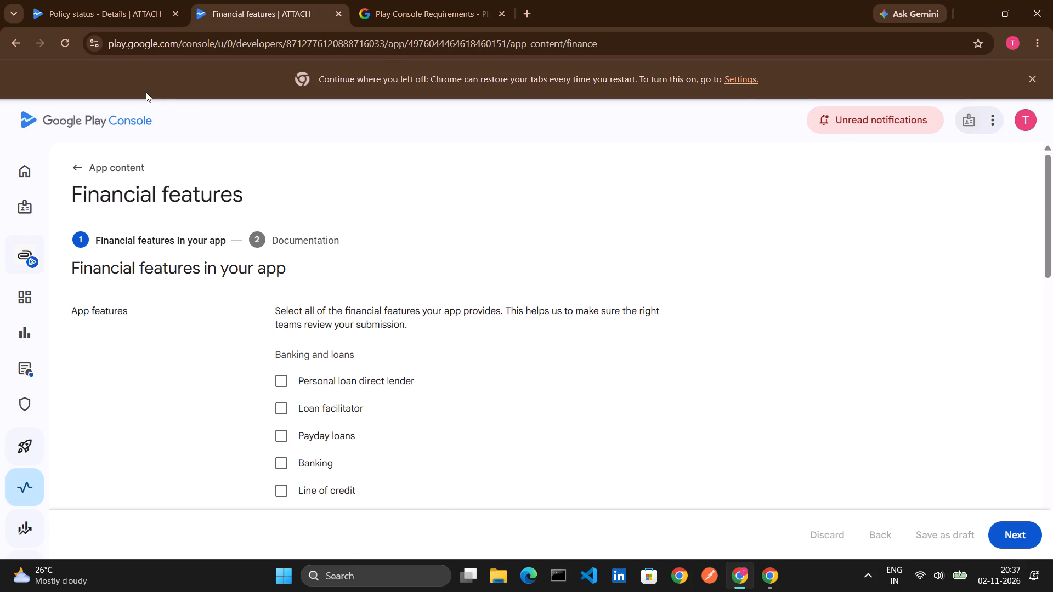
pyautogui.click(80, 169)
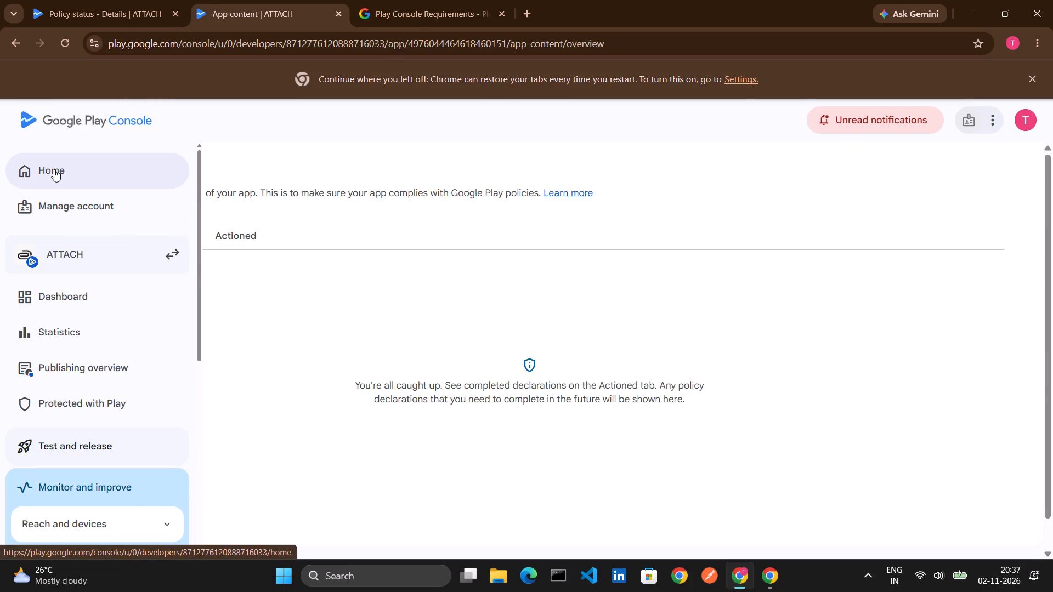
# Check the publishing overview, then open the internal testing track from Test and release and examine its releases.
pyautogui.click(59, 365)
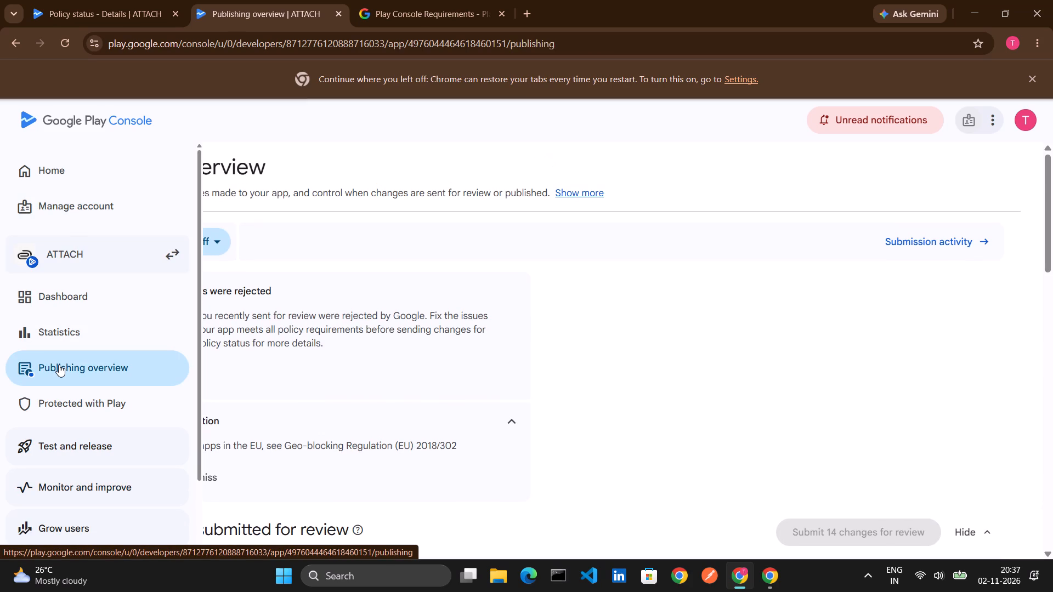
pyautogui.scroll(1, 548, 361)
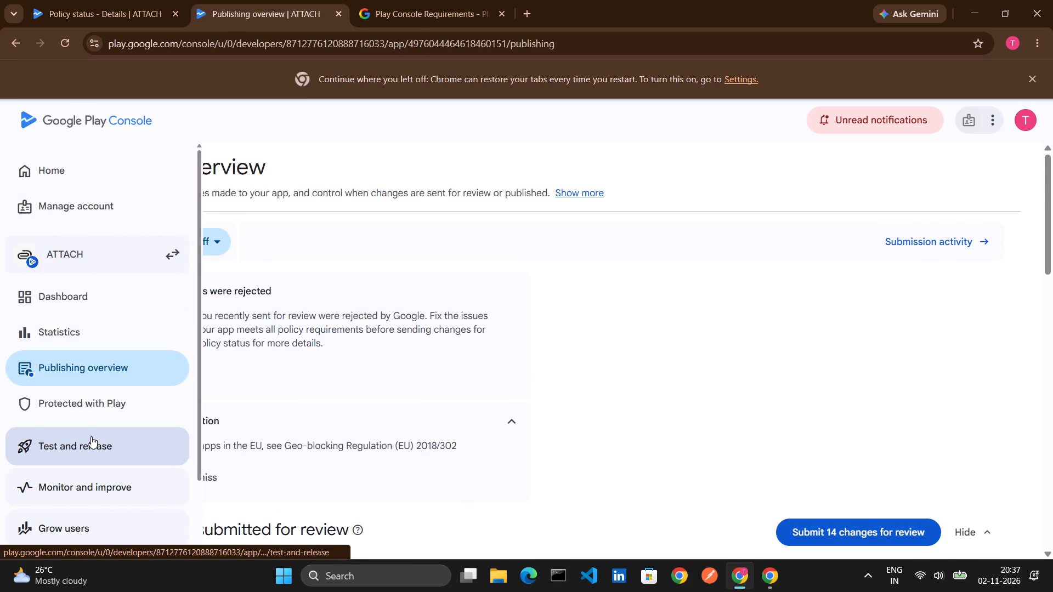
pyautogui.click(91, 436)
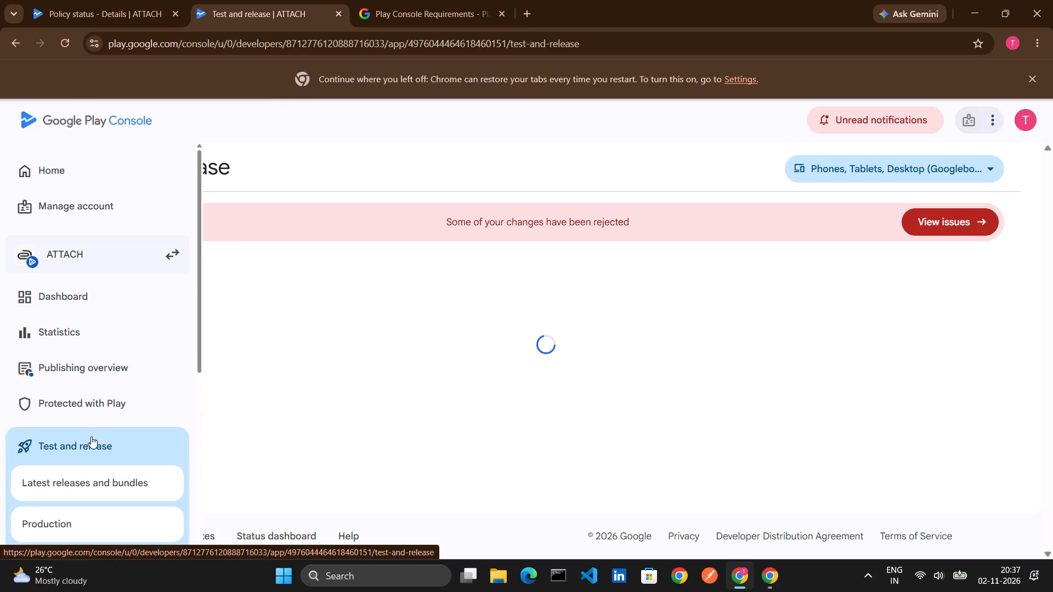
pyautogui.scroll(-1, 540, 443)
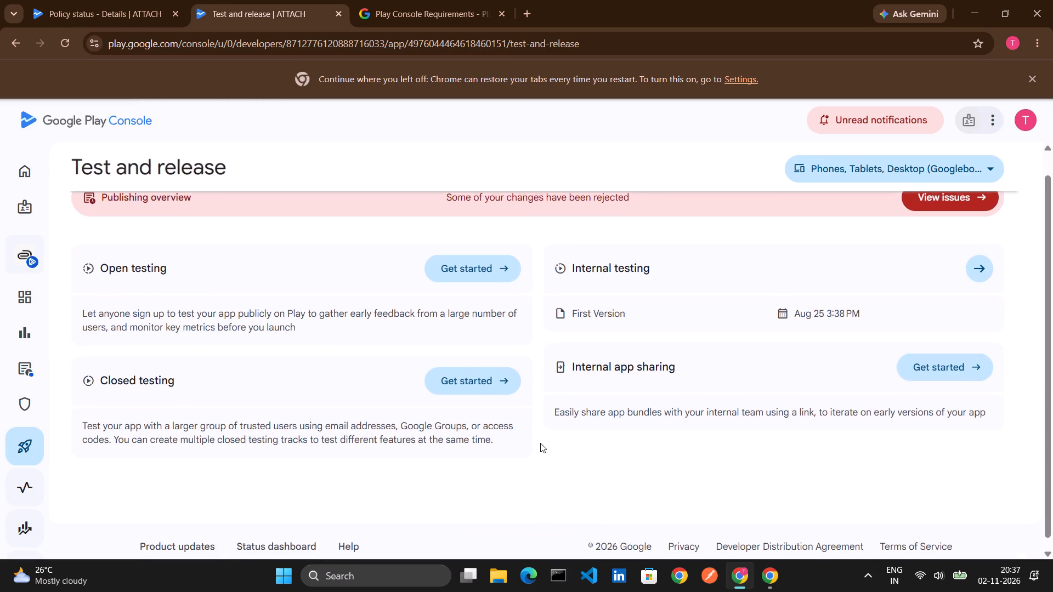
pyautogui.scroll(-1, 540, 443)
pyautogui.scroll(1, 540, 443)
pyautogui.click(987, 275)
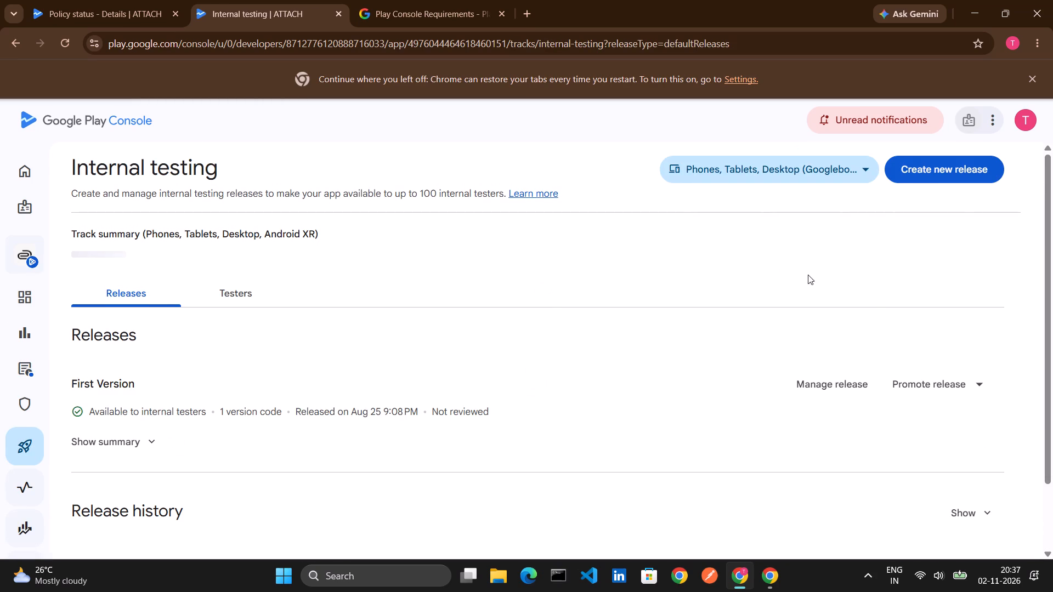
pyautogui.scroll(-2, 768, 287)
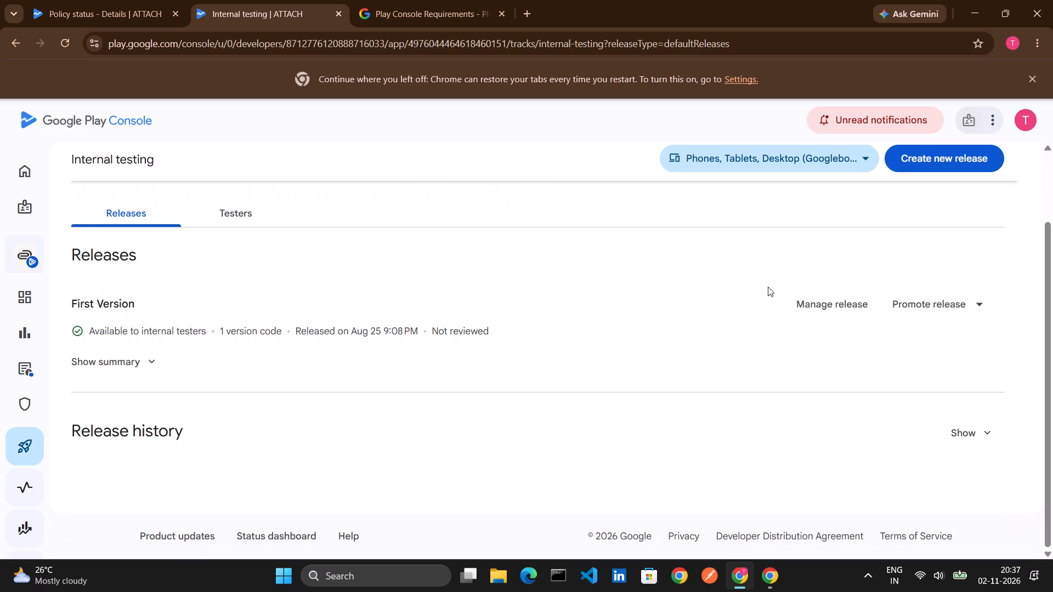
pyautogui.scroll(-2, 768, 287)
pyautogui.scroll(7, 765, 260)
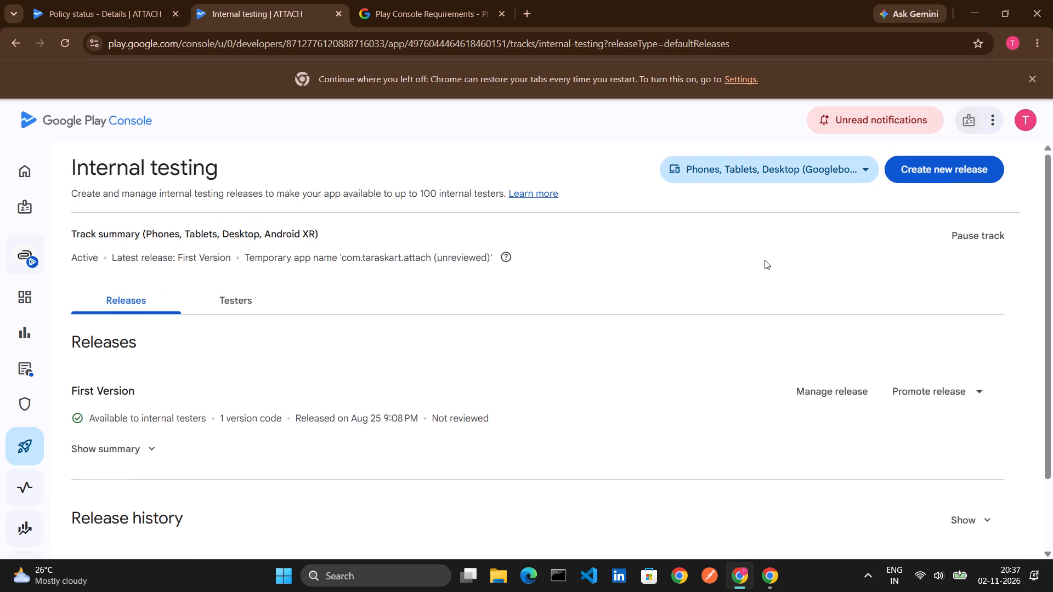
# From the account home page, go to ATTACH's policy overview and open the Play Console Requirements issue details.
pyautogui.click(72, 174)
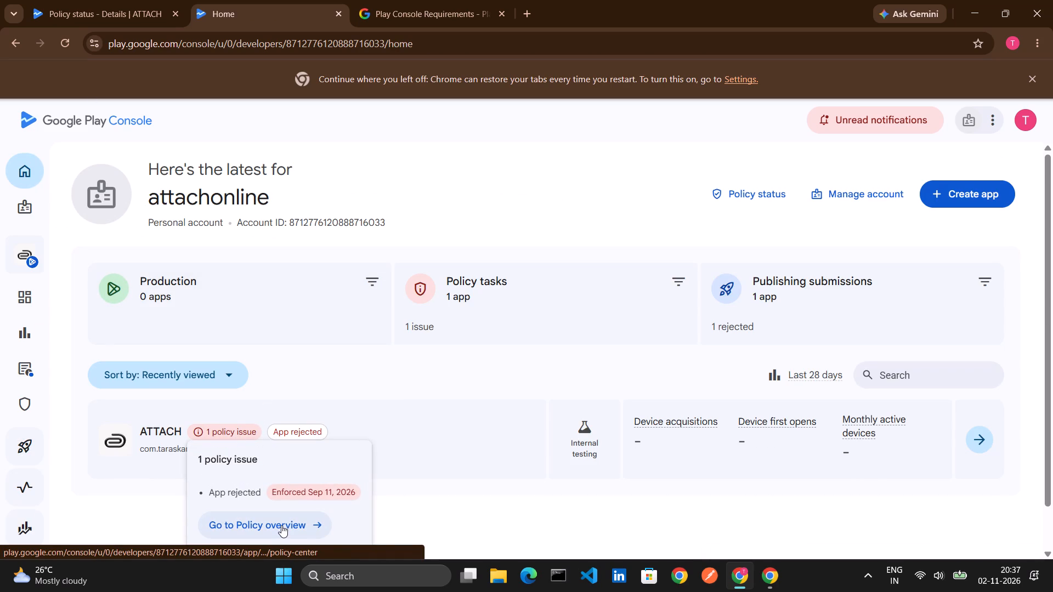
pyautogui.click(281, 525)
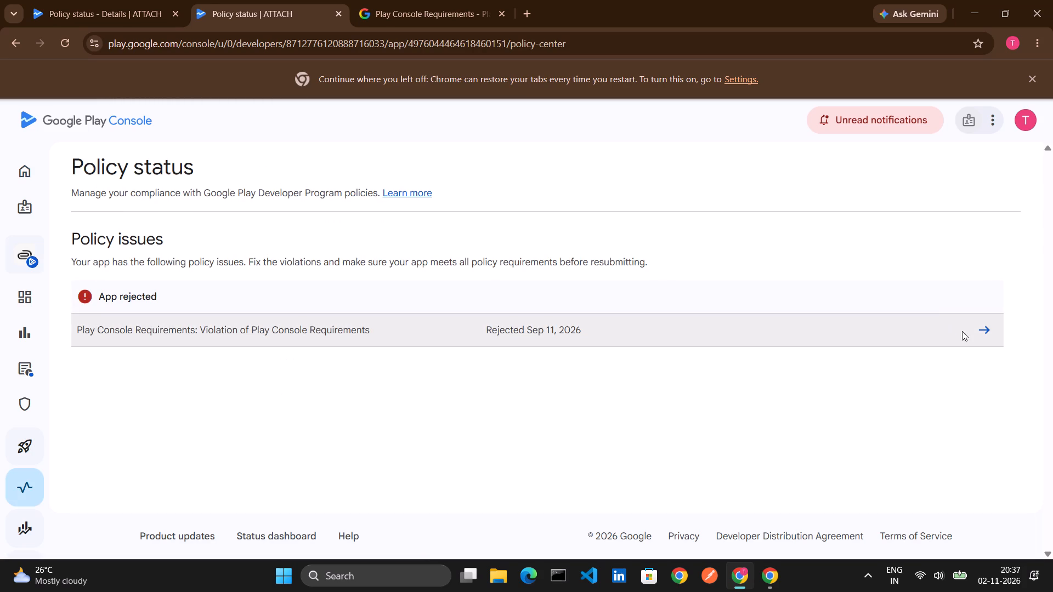
pyautogui.click(983, 329)
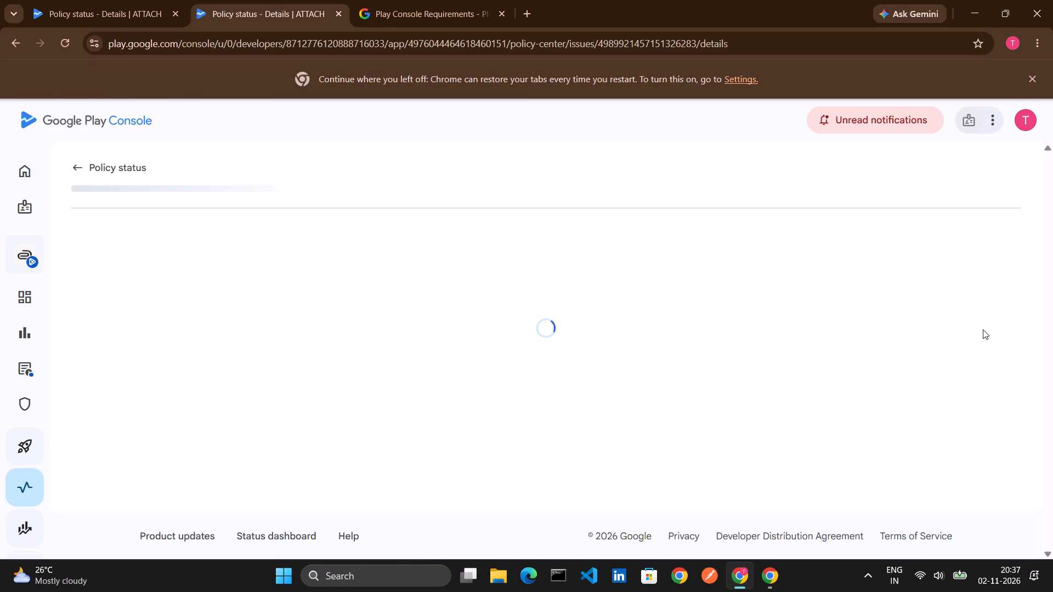
pyautogui.click(638, 367)
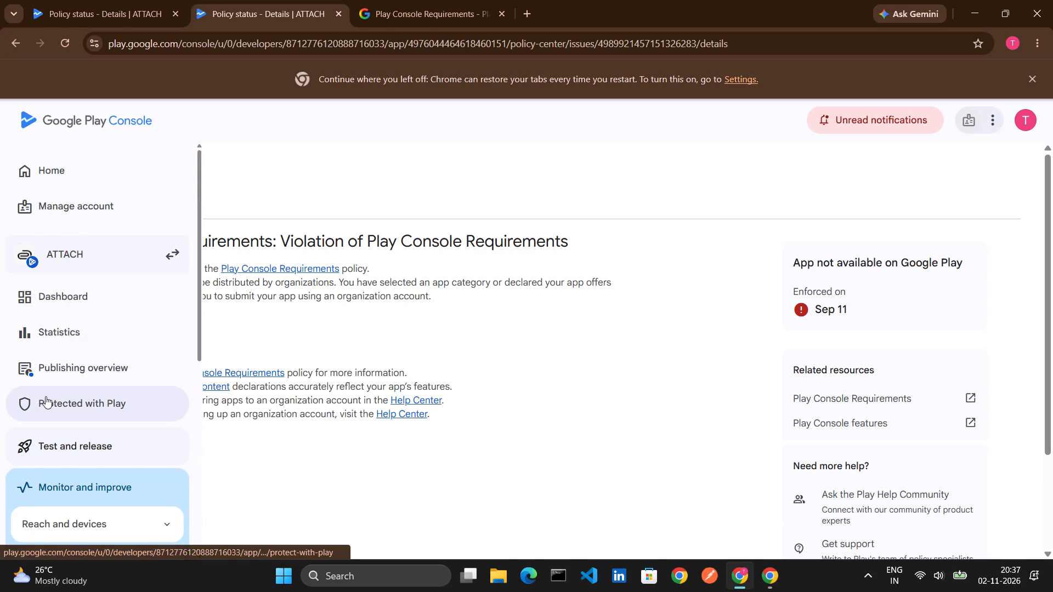
# From Test and release, view the rejected-changes issues and examine the changes not yet submitted for review.
pyautogui.click(63, 444)
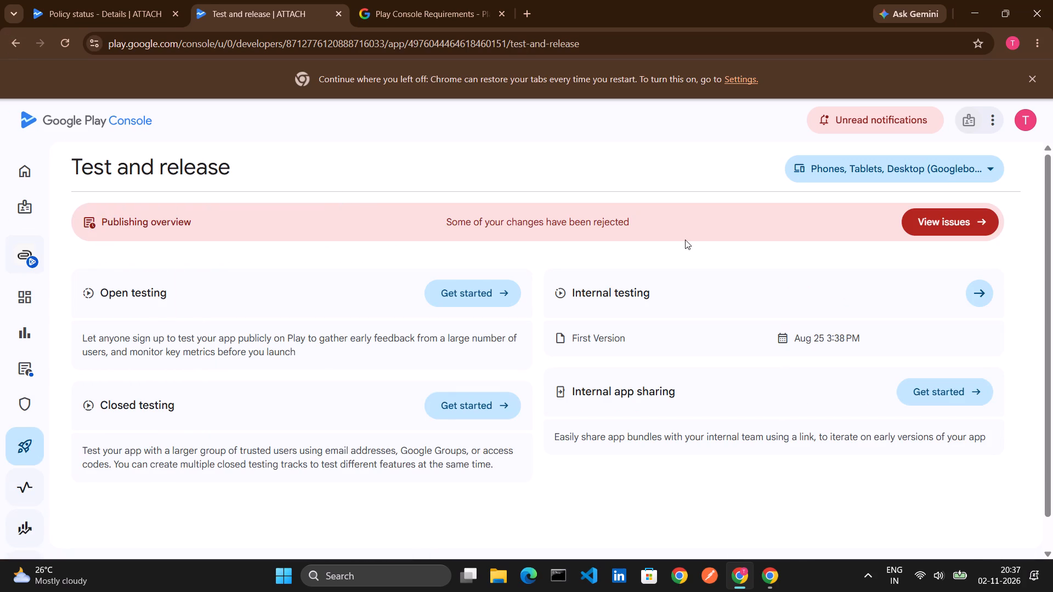
pyautogui.click(931, 224)
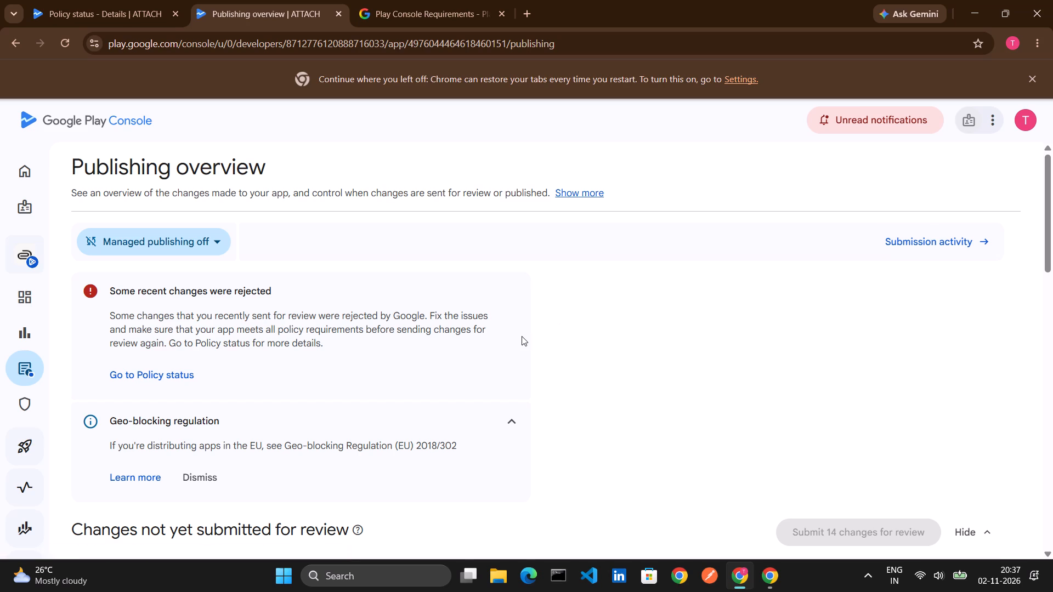
pyautogui.scroll(-1, 522, 336)
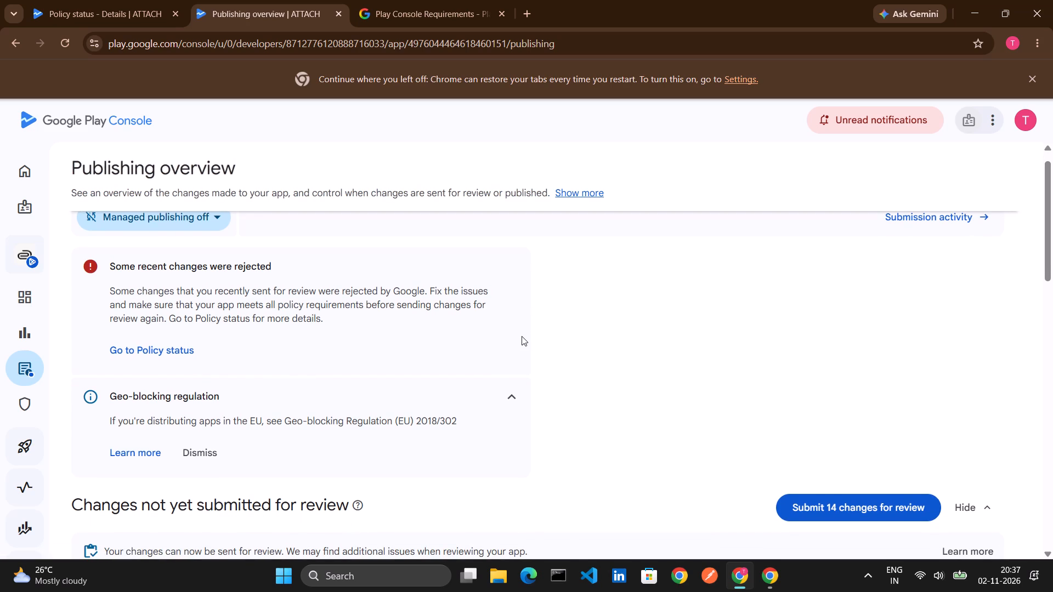
pyautogui.scroll(-1, 522, 336)
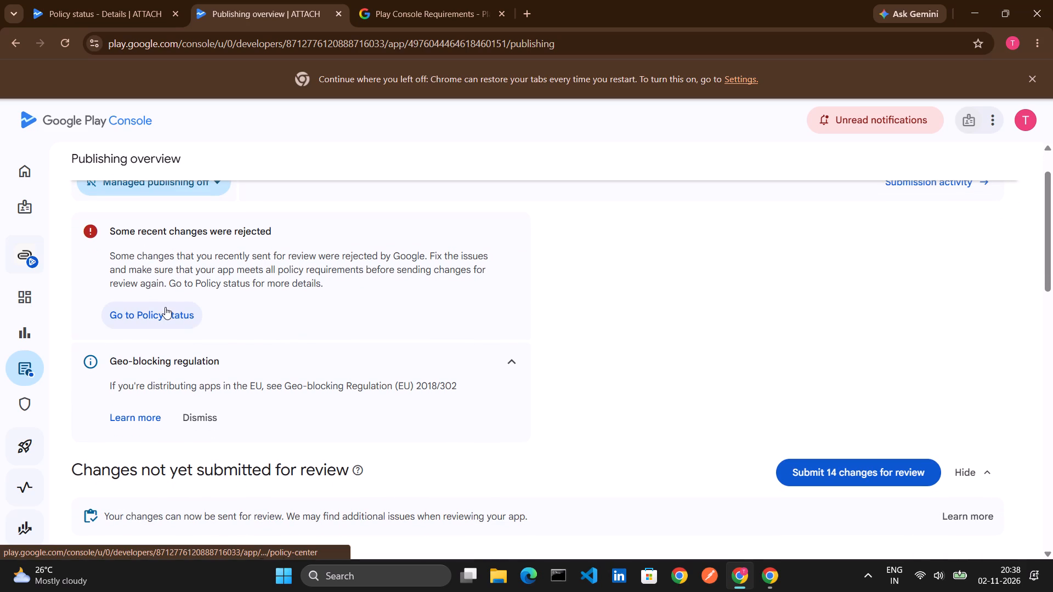
pyautogui.scroll(-4, 456, 403)
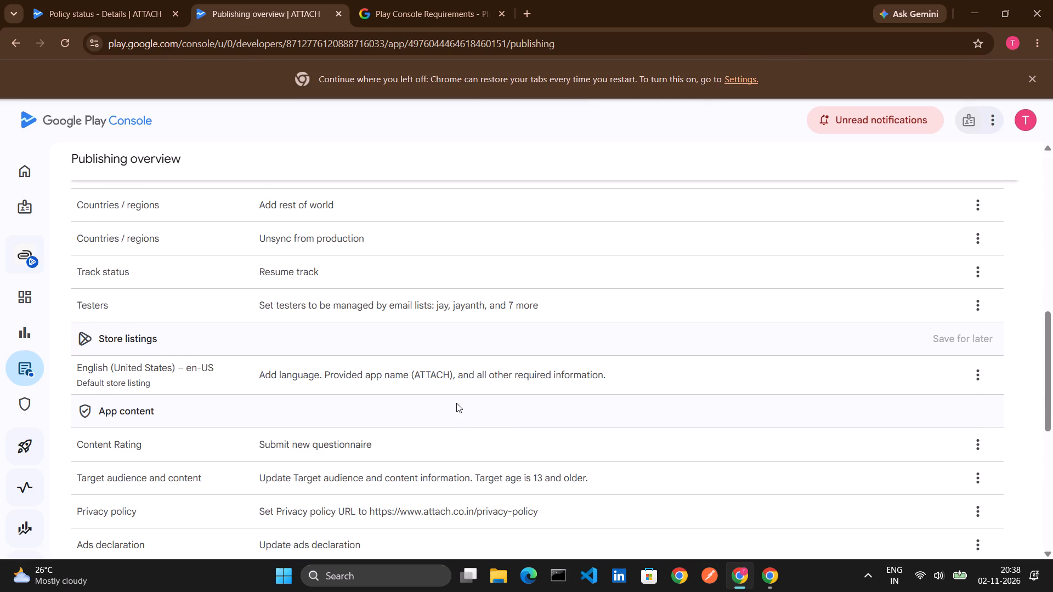
# View the pending Testers change and examine the email lists selected for the Closed testing - Alpha track.
pyautogui.click(658, 298)
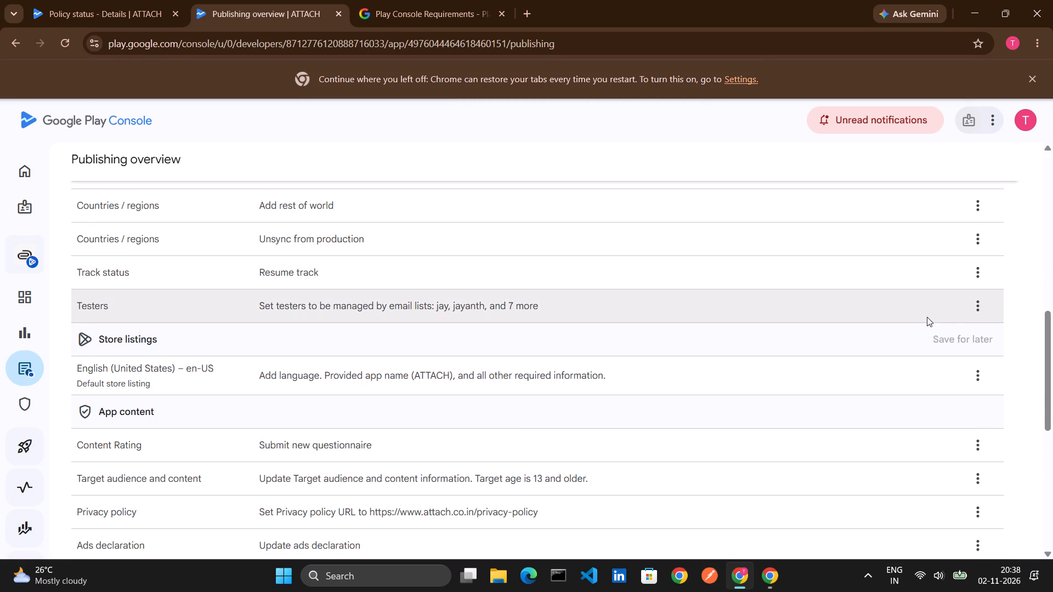
pyautogui.click(975, 308)
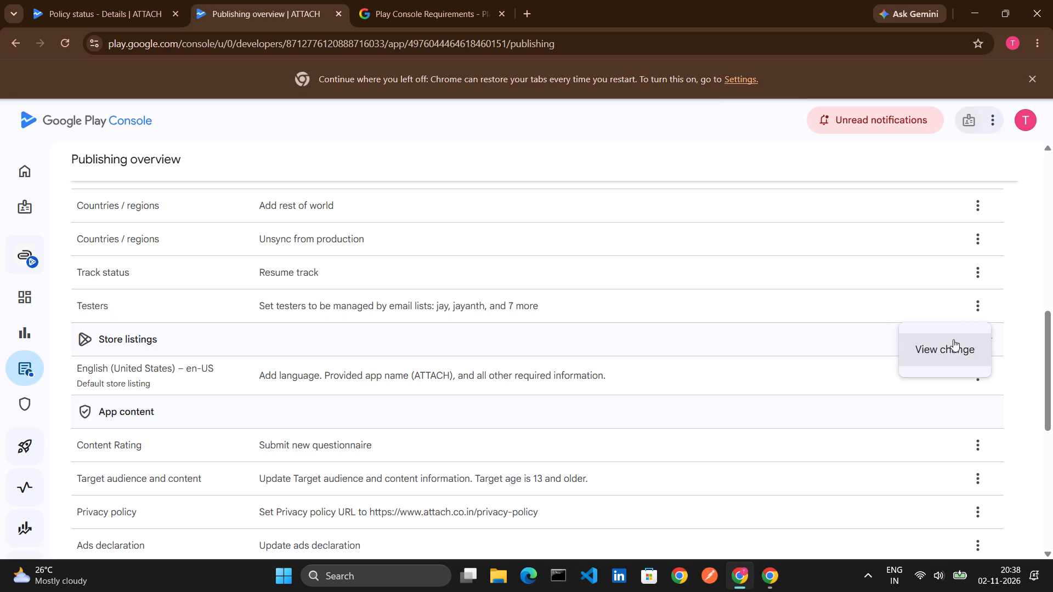
pyautogui.click(953, 339)
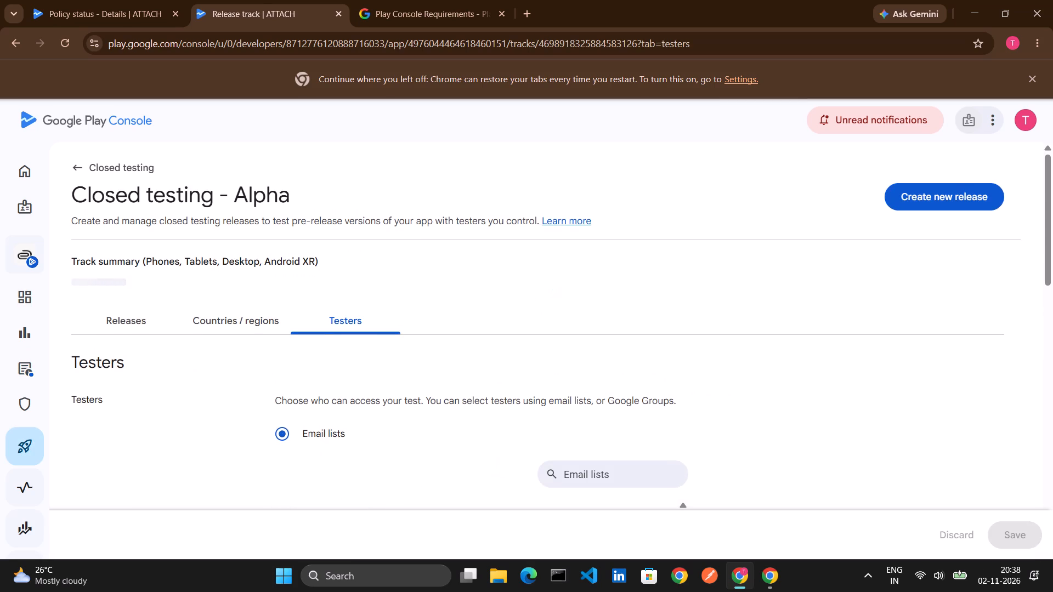
pyautogui.scroll(-7, 550, 405)
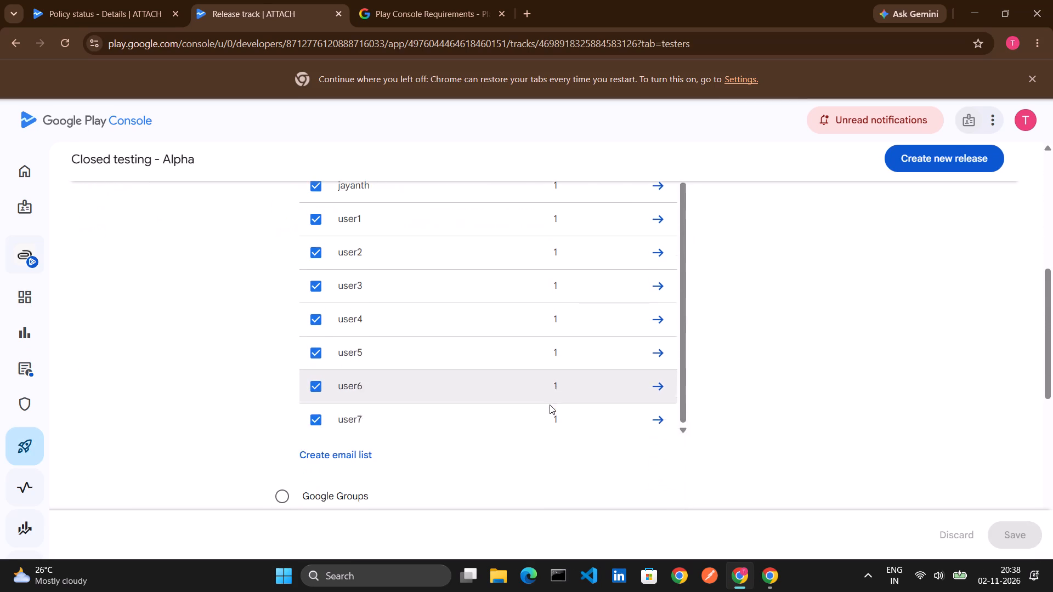
pyautogui.scroll(4, 550, 405)
pyautogui.scroll(-1, 550, 328)
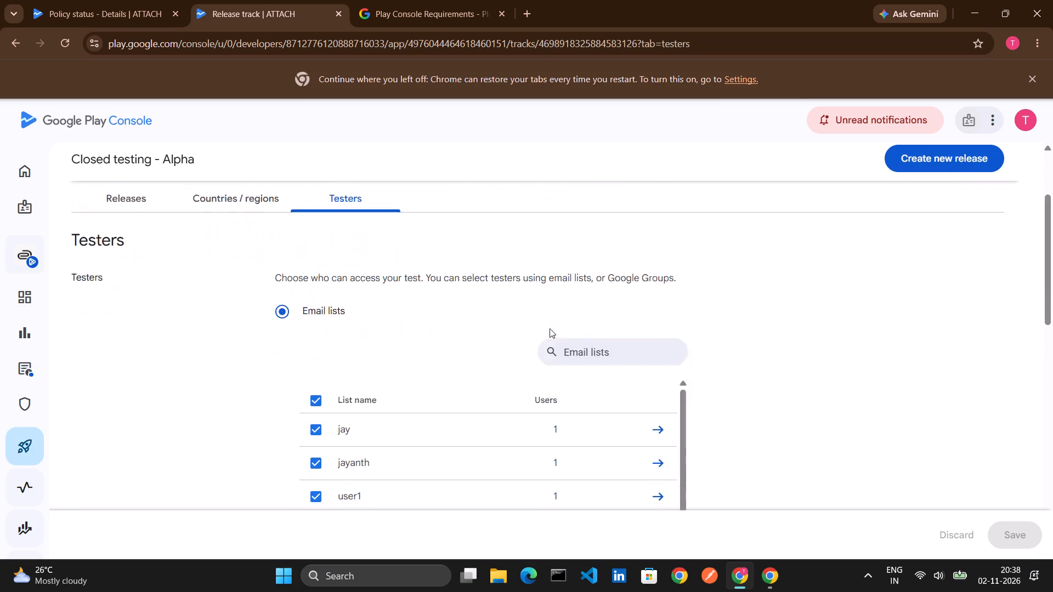
pyautogui.scroll(-3, 550, 328)
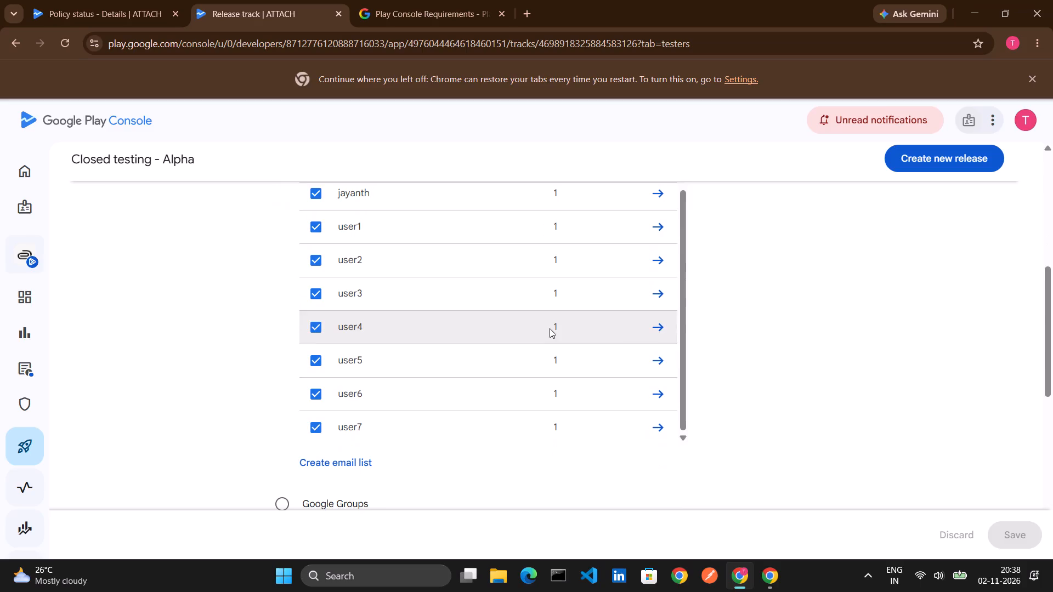
# Inspect the details of the user4 email list and close them without making changes.
pyautogui.click(664, 325)
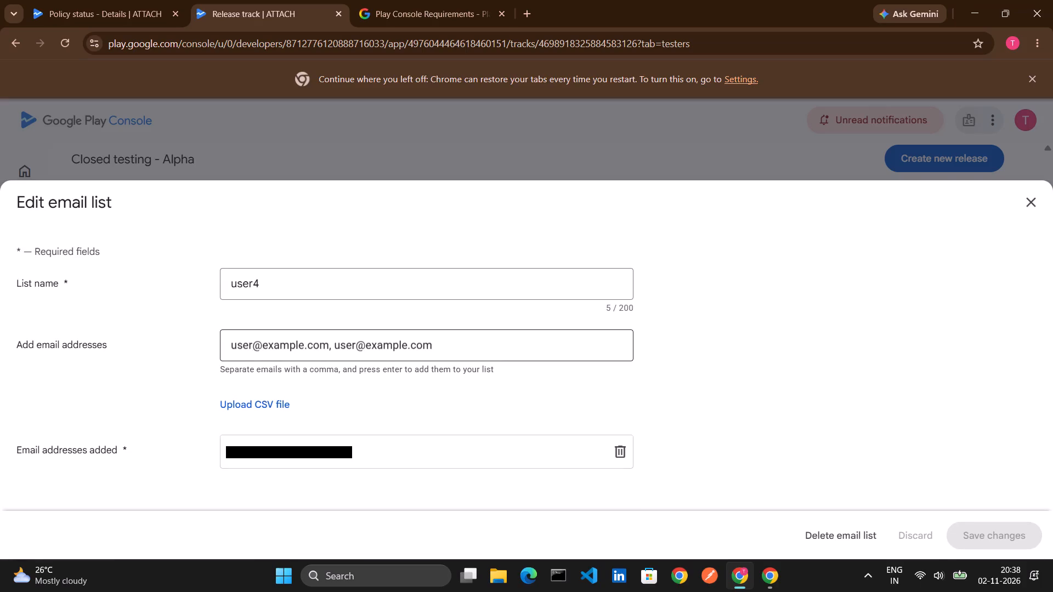
pyautogui.click(1027, 202)
pyautogui.scroll(4, 575, 340)
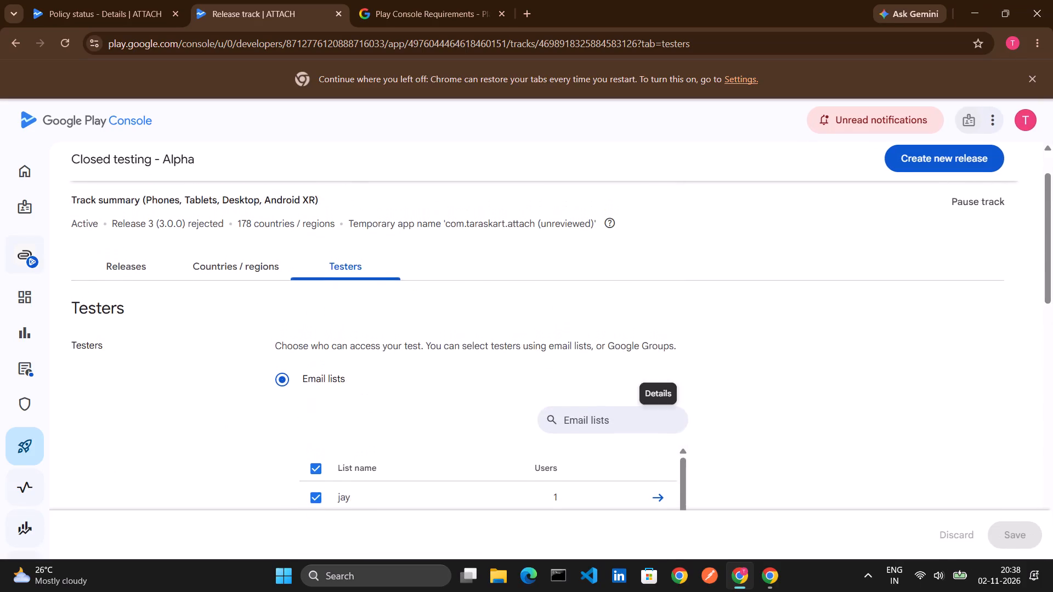
# Review the Alpha track's tester lists, then go back to the Closed testing overview and reopen the Alpha track's management page.
pyautogui.scroll(-2, 575, 340)
pyautogui.scroll(1, 575, 340)
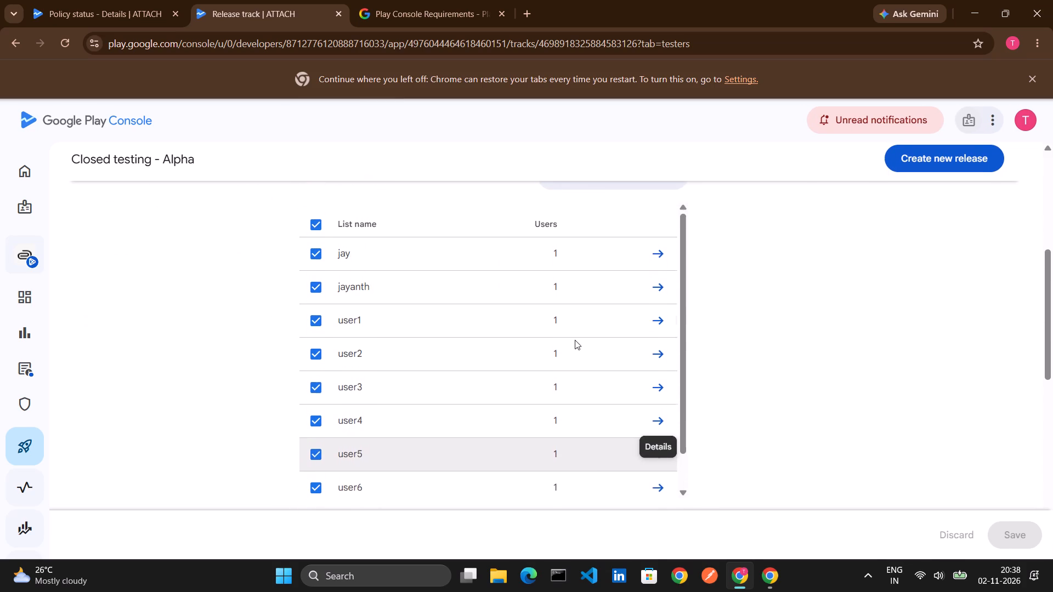
pyautogui.scroll(7, 575, 340)
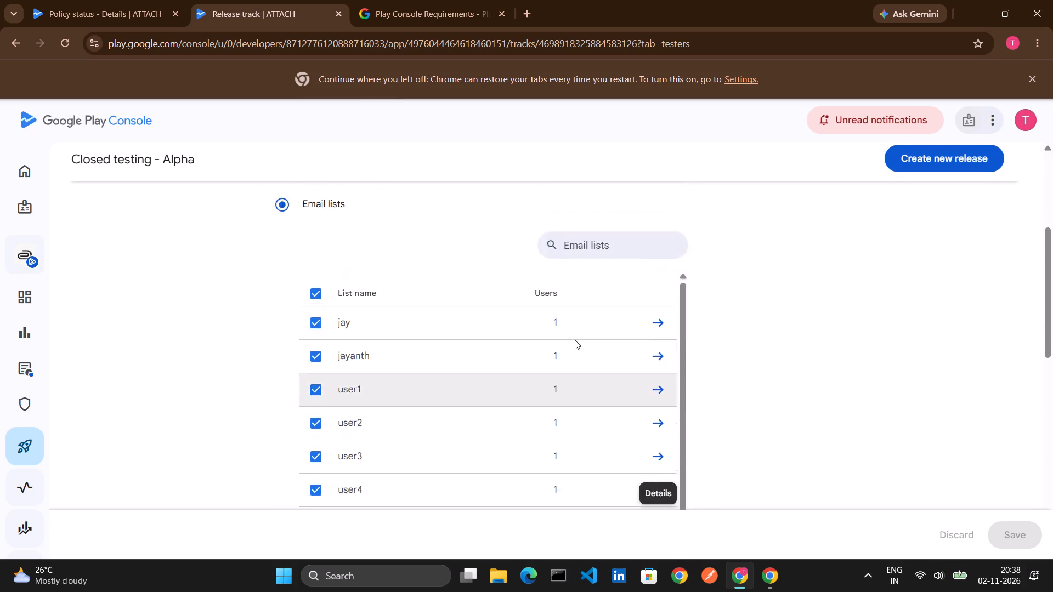
pyautogui.scroll(2, 575, 340)
pyautogui.click(80, 175)
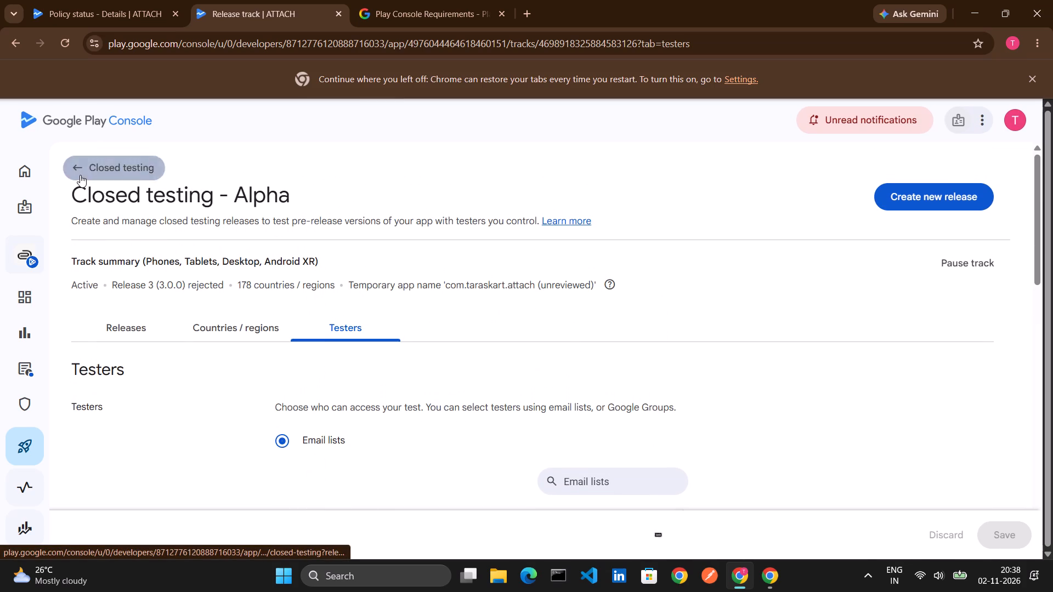
pyautogui.scroll(-3, 330, 358)
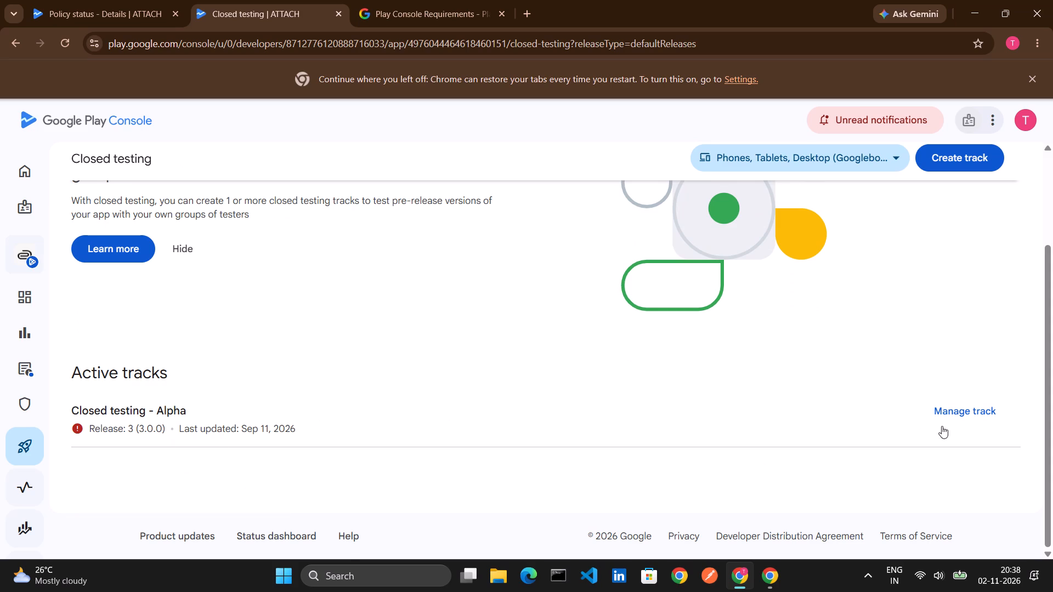
pyautogui.click(980, 406)
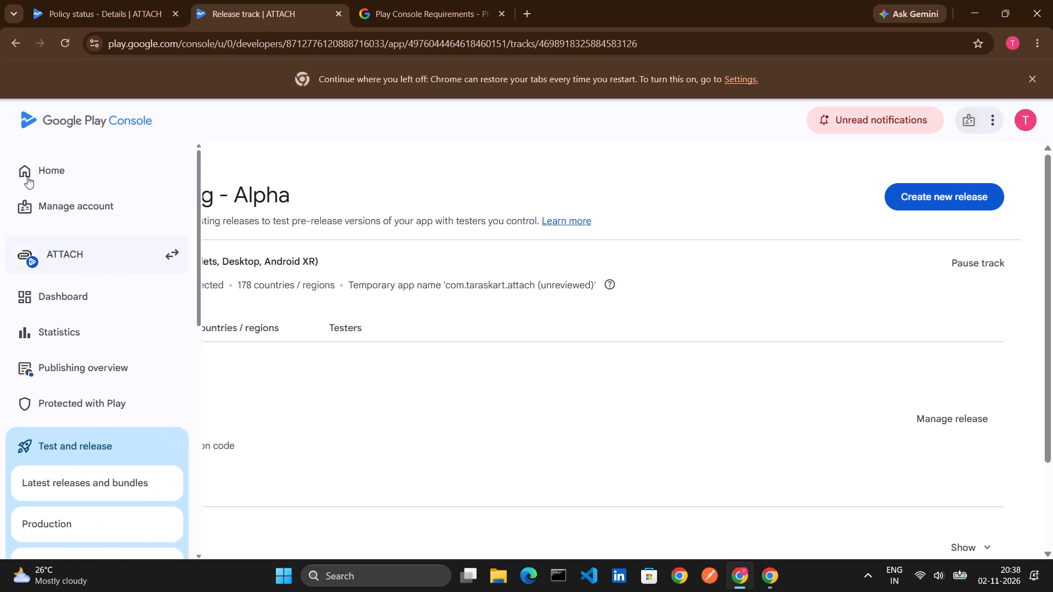
# Return to the developer account's home page.
pyautogui.click(64, 177)
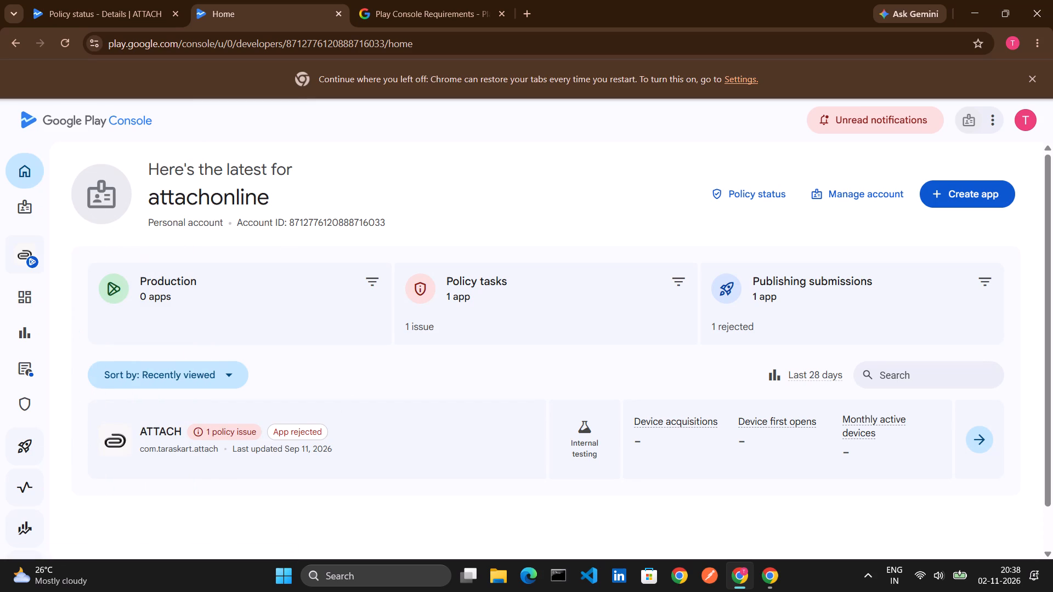
# Switch to the Play Console Requirements help article and read its rules on developer account types and required account information.
pyautogui.click(404, 14)
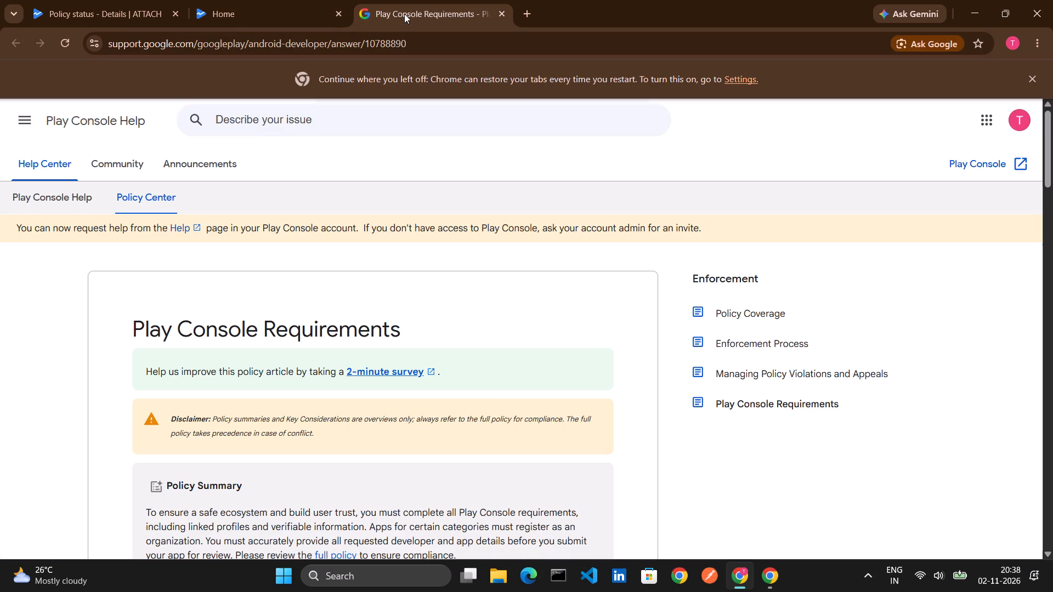
pyautogui.scroll(-7, 286, 337)
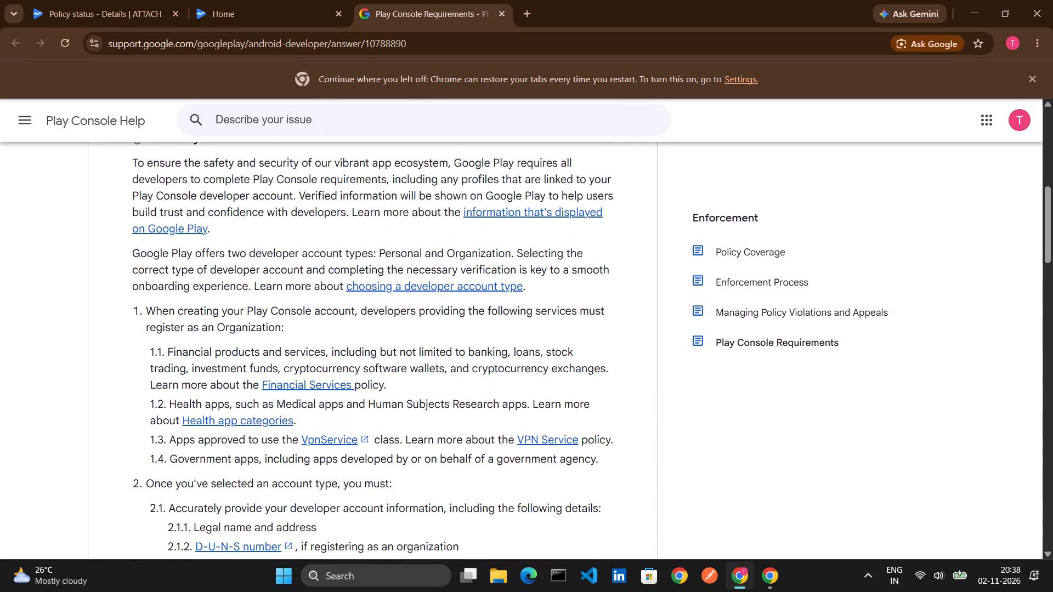
pyautogui.scroll(-1, 286, 337)
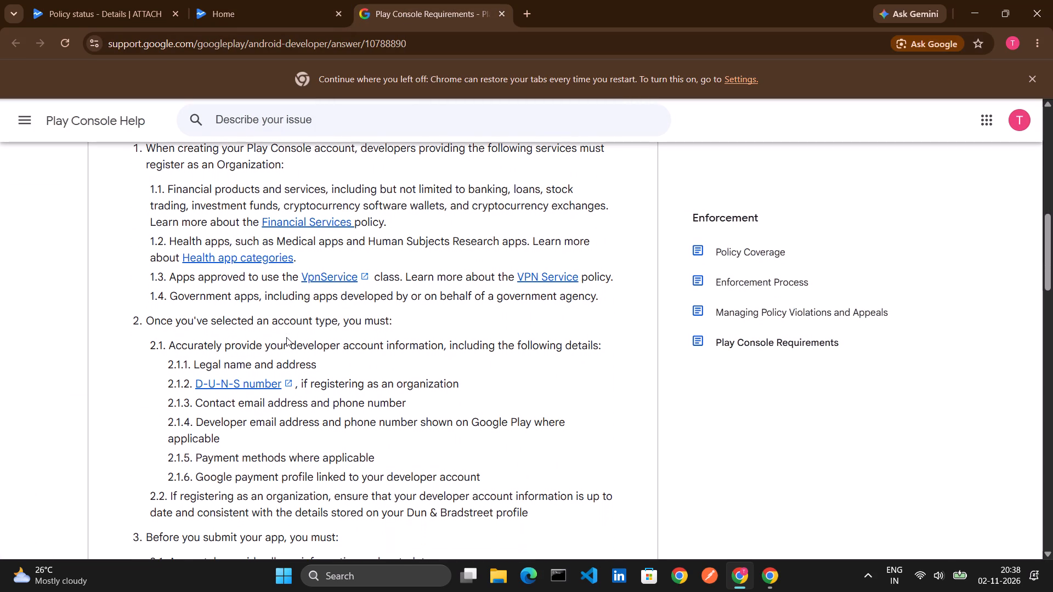
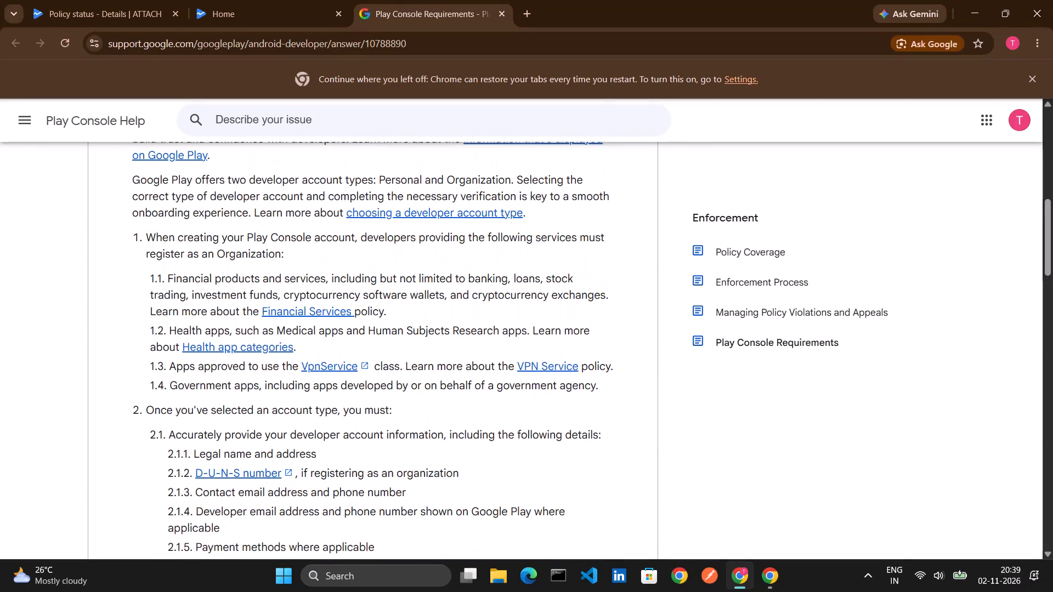
# Go back to the start of the Full Policy section and review its developer account type and Organization registration rules.
pyautogui.scroll(1, 389, 337)
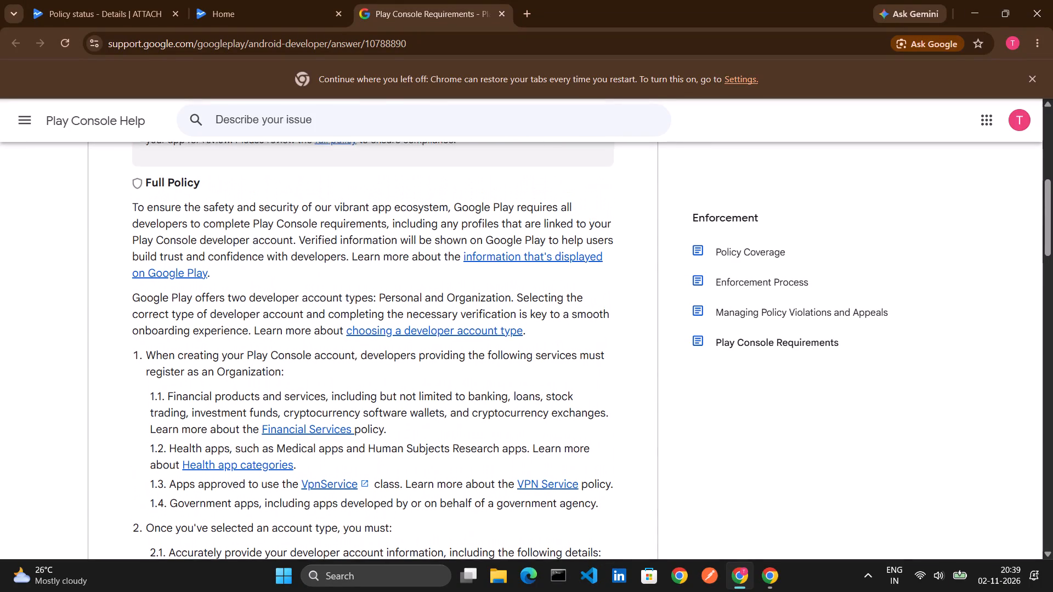
pyautogui.scroll(1, 389, 337)
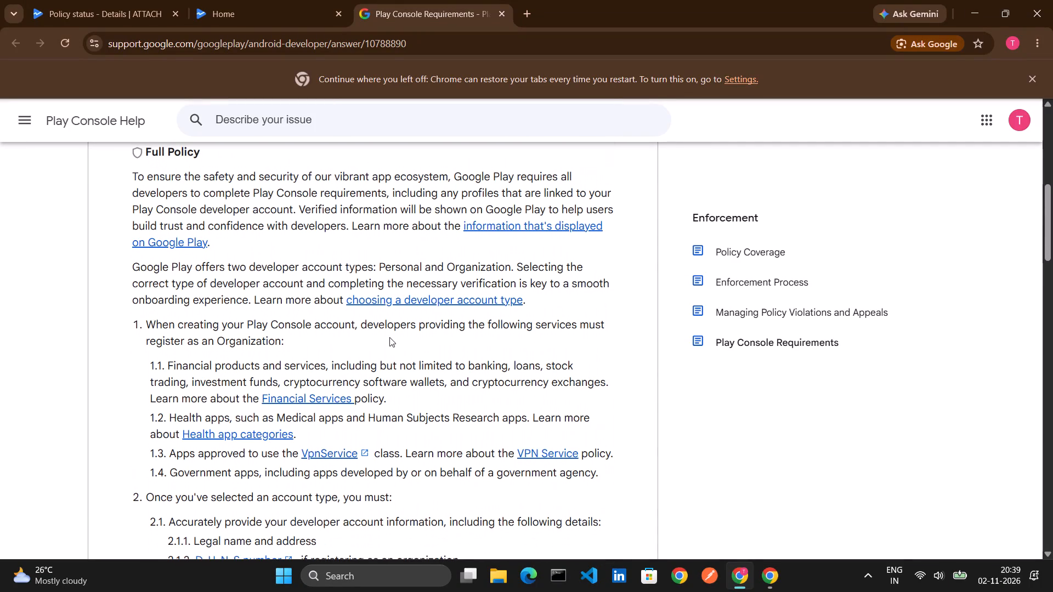
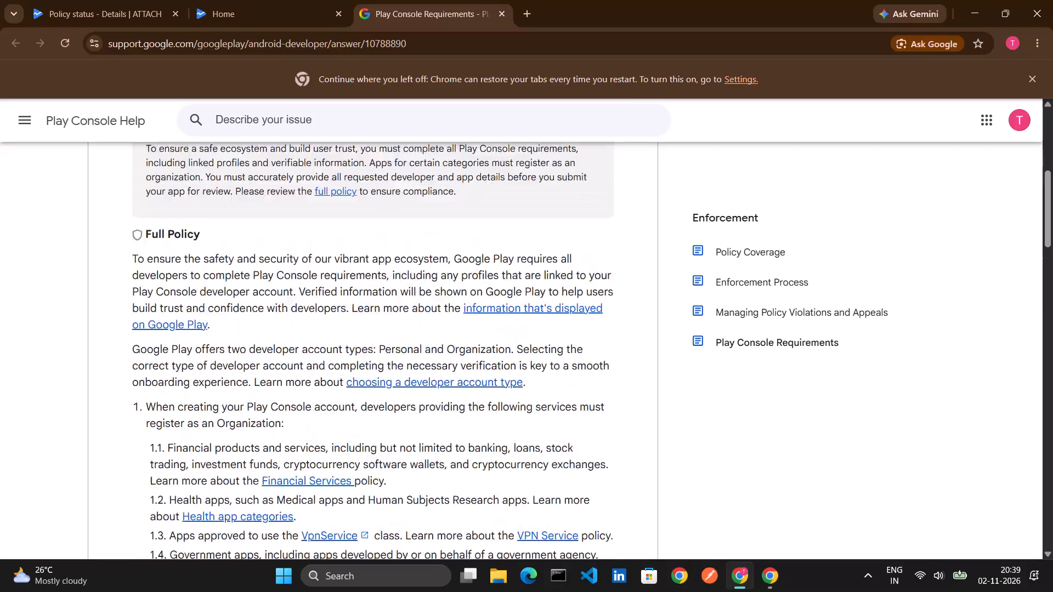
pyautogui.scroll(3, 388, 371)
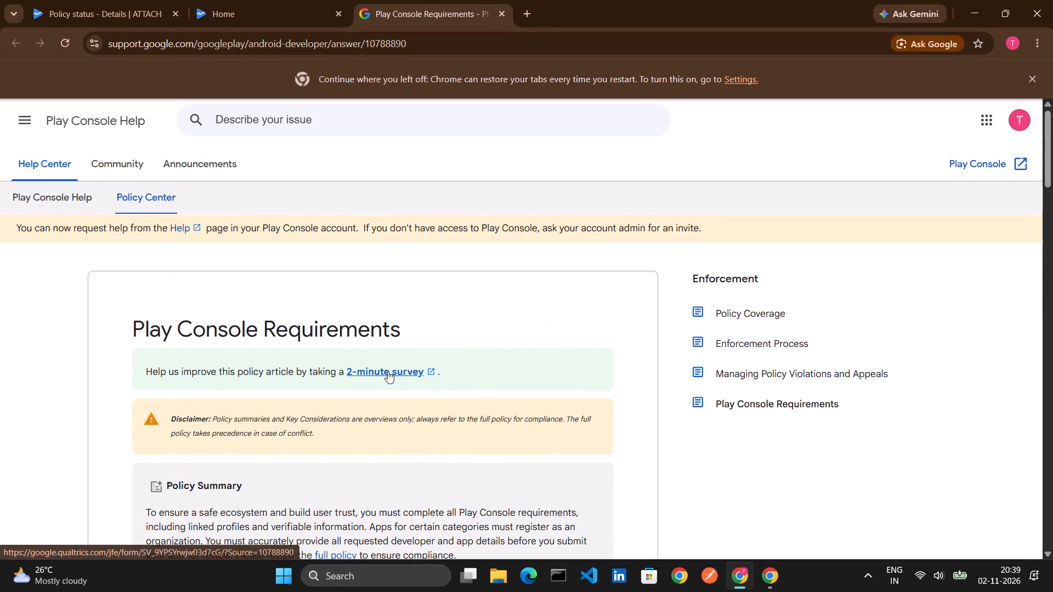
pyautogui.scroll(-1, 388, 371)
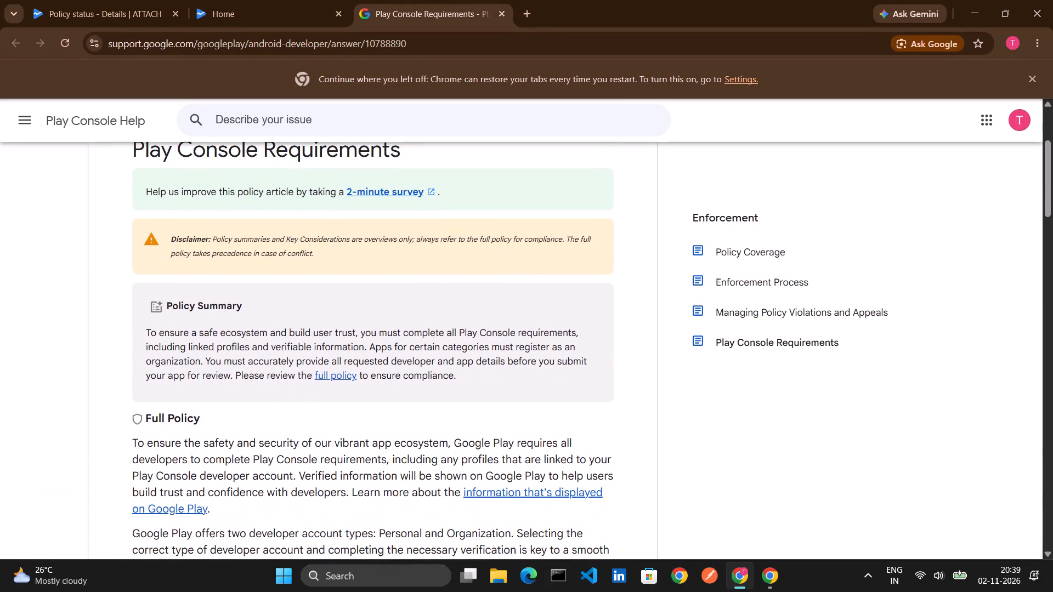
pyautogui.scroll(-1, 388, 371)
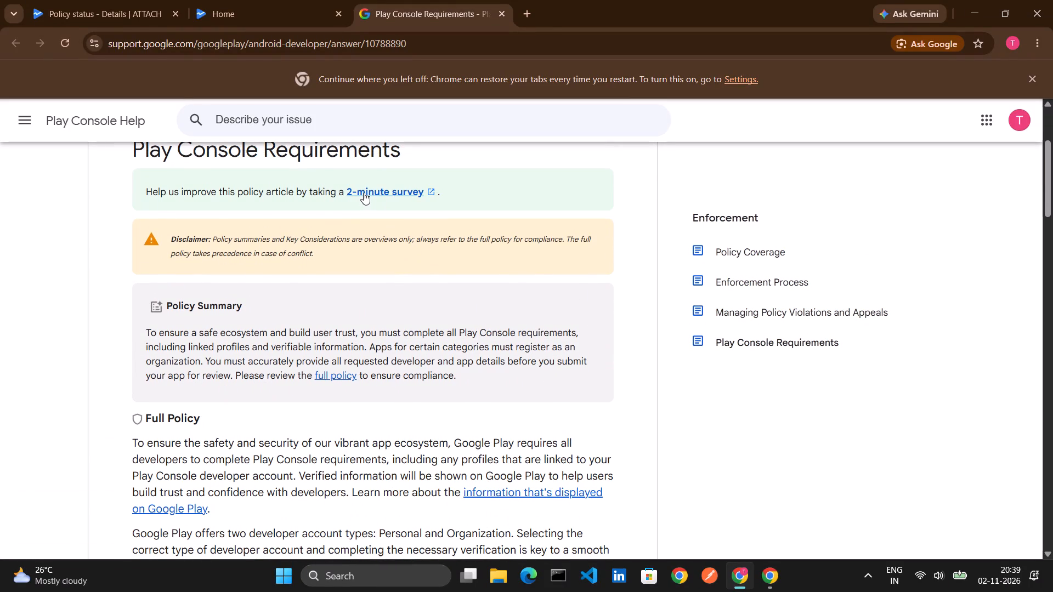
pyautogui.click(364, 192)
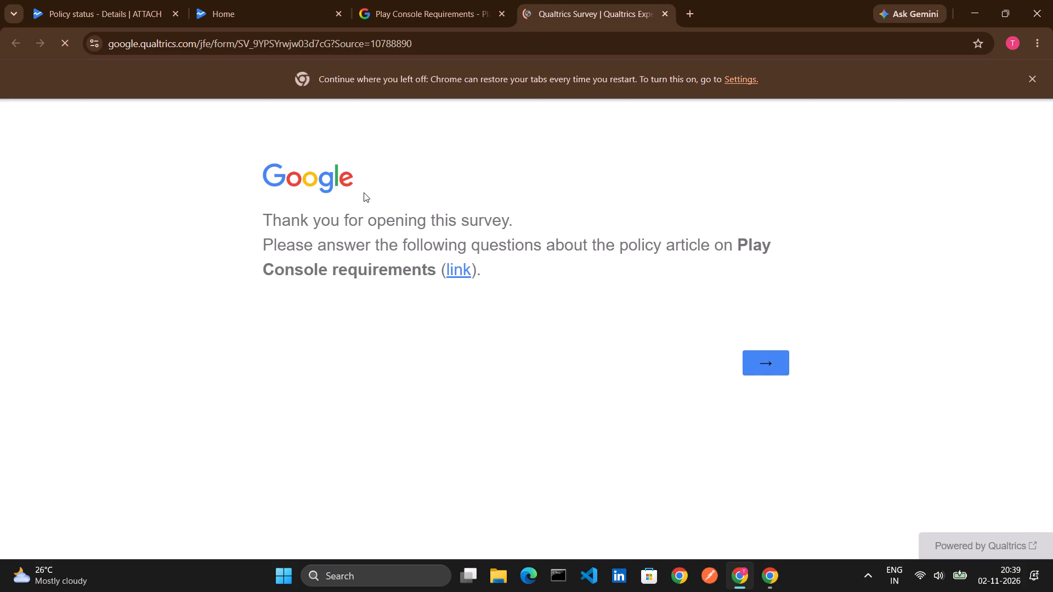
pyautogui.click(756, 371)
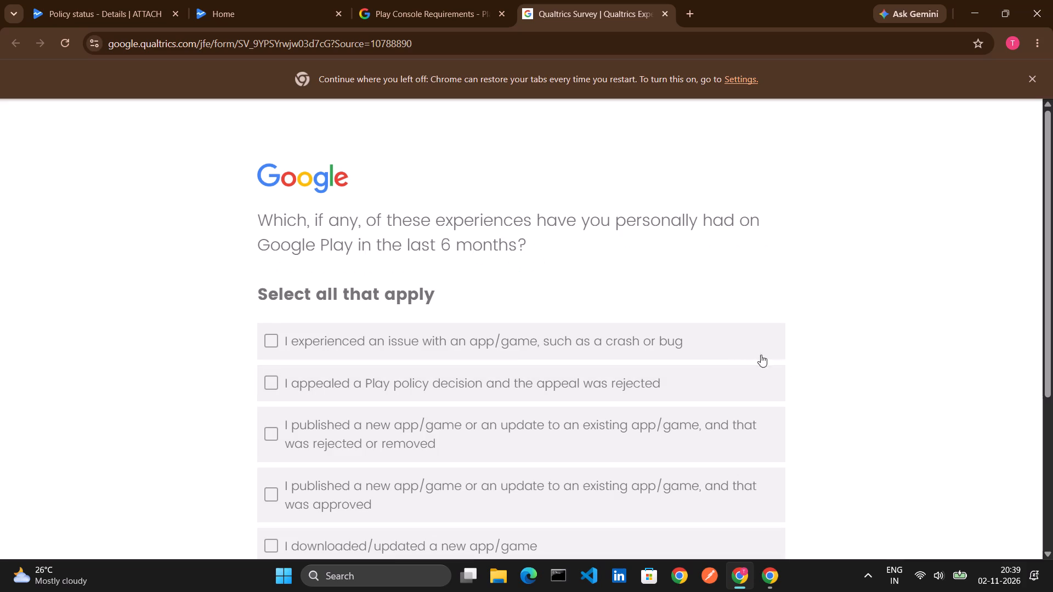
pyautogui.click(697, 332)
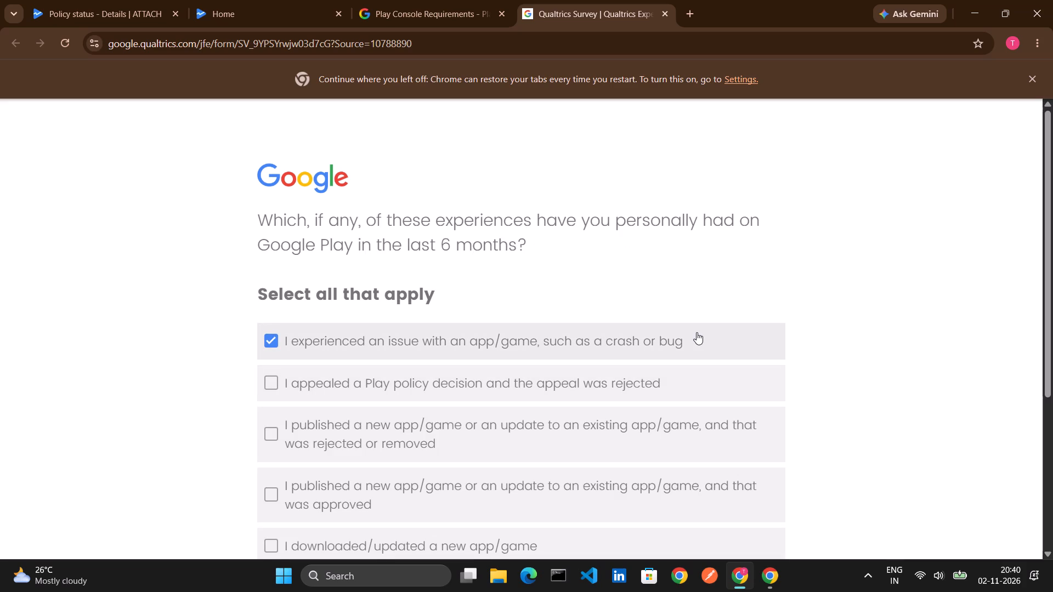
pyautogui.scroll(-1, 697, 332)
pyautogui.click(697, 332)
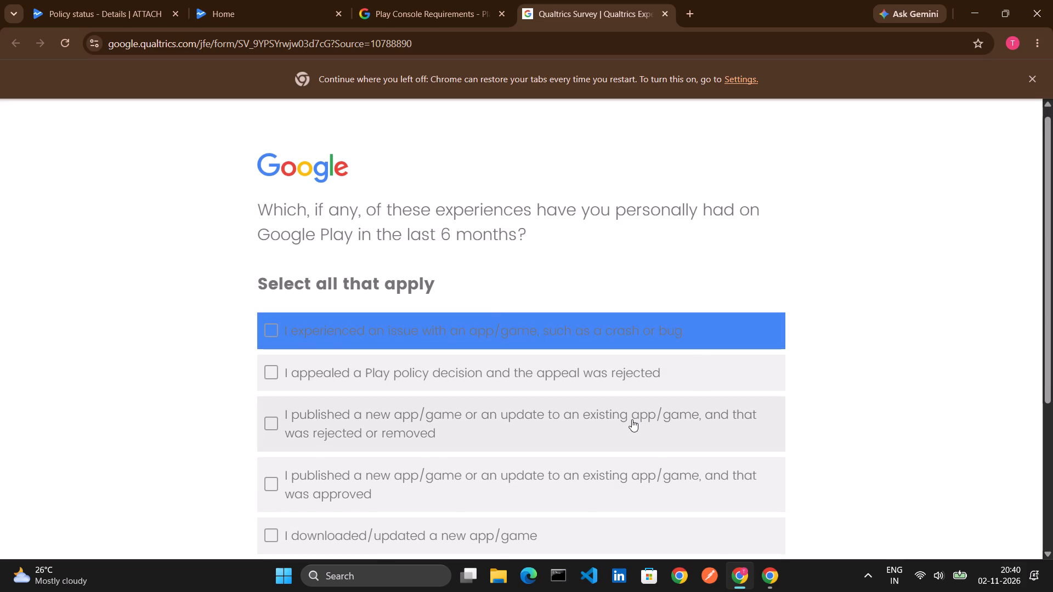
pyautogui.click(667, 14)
# Examine the Full Policy's Organization registration rules and the developer account information required once an account type is selected.
pyautogui.scroll(-3, 478, 432)
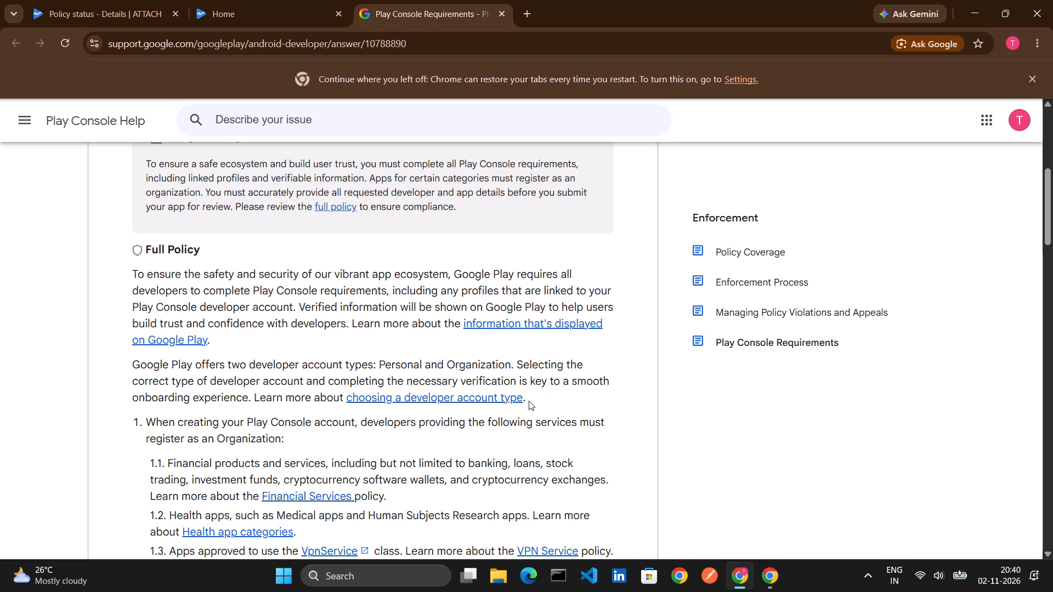
pyautogui.scroll(-2, 529, 401)
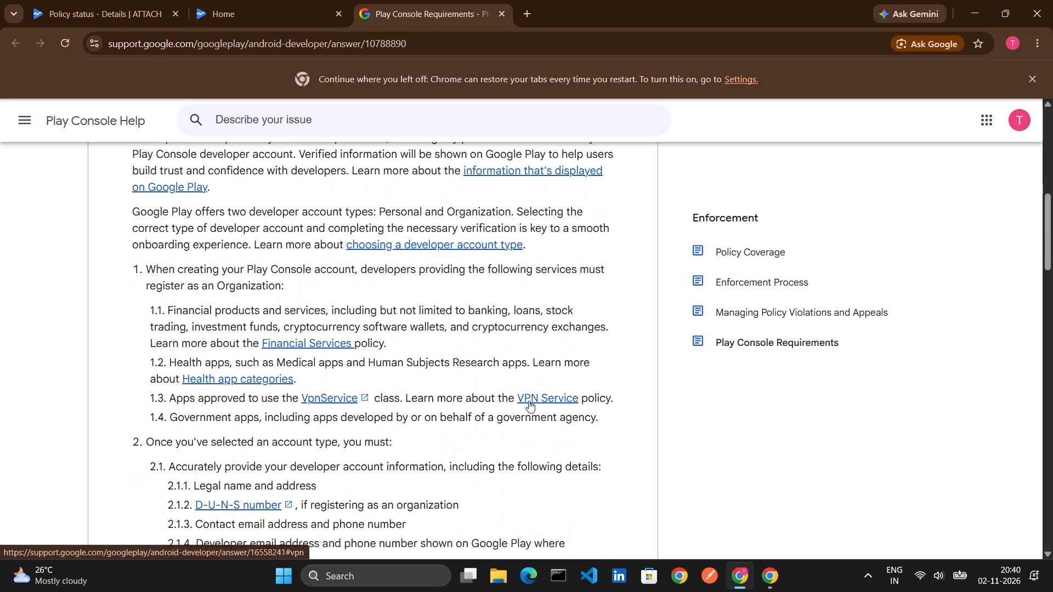
pyautogui.scroll(-2, 529, 400)
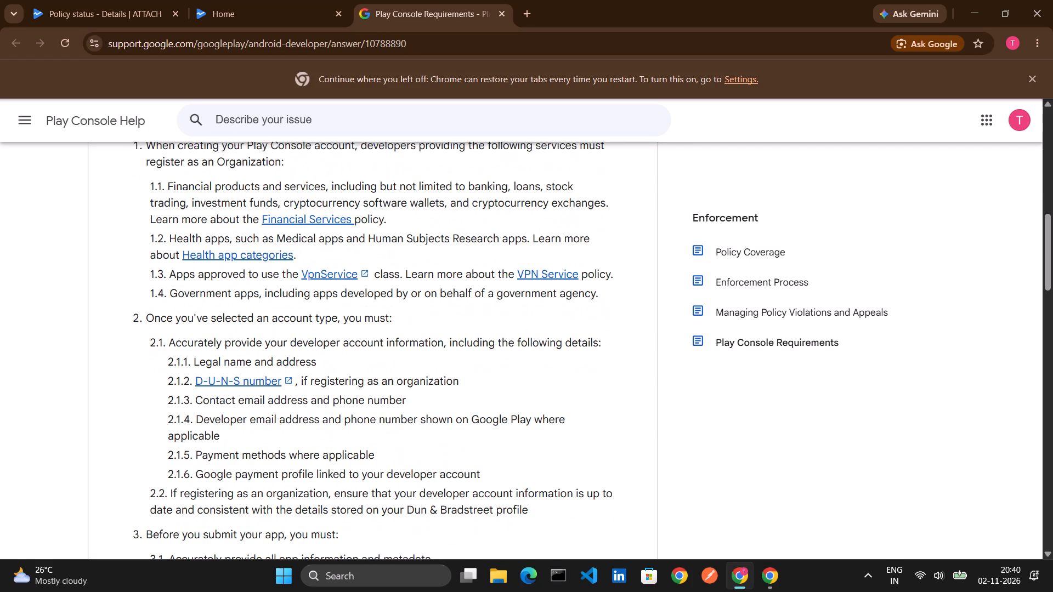
pyautogui.scroll(-1, 529, 400)
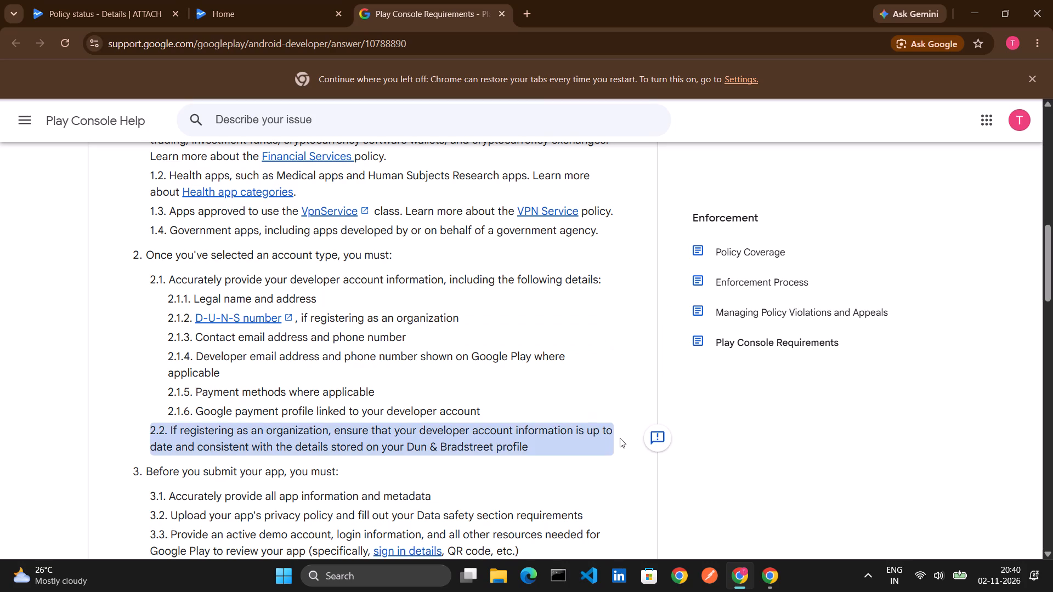
pyautogui.scroll(-1, 543, 505)
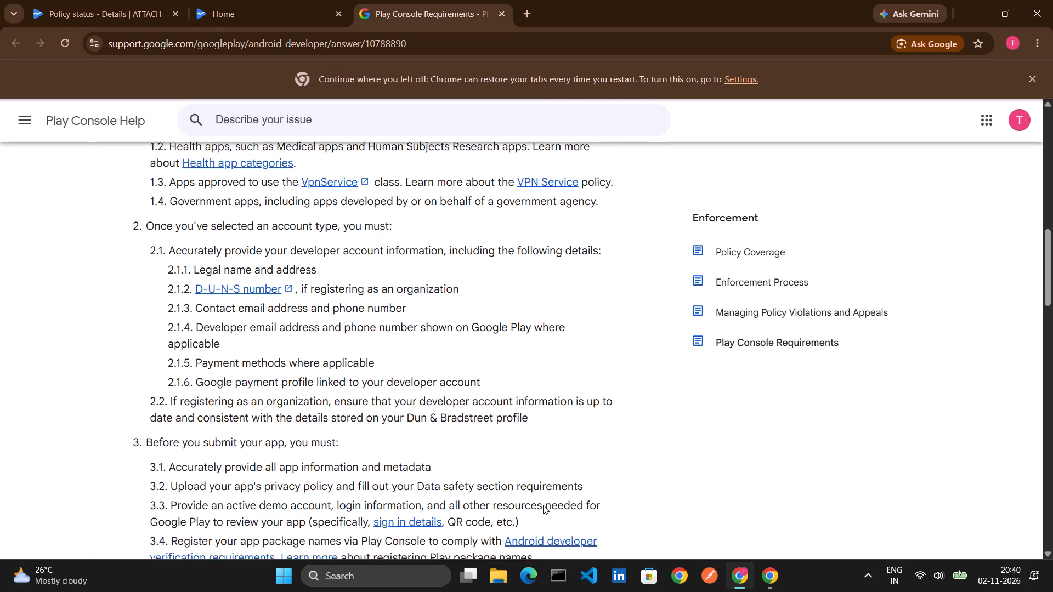
pyautogui.scroll(-1, 543, 505)
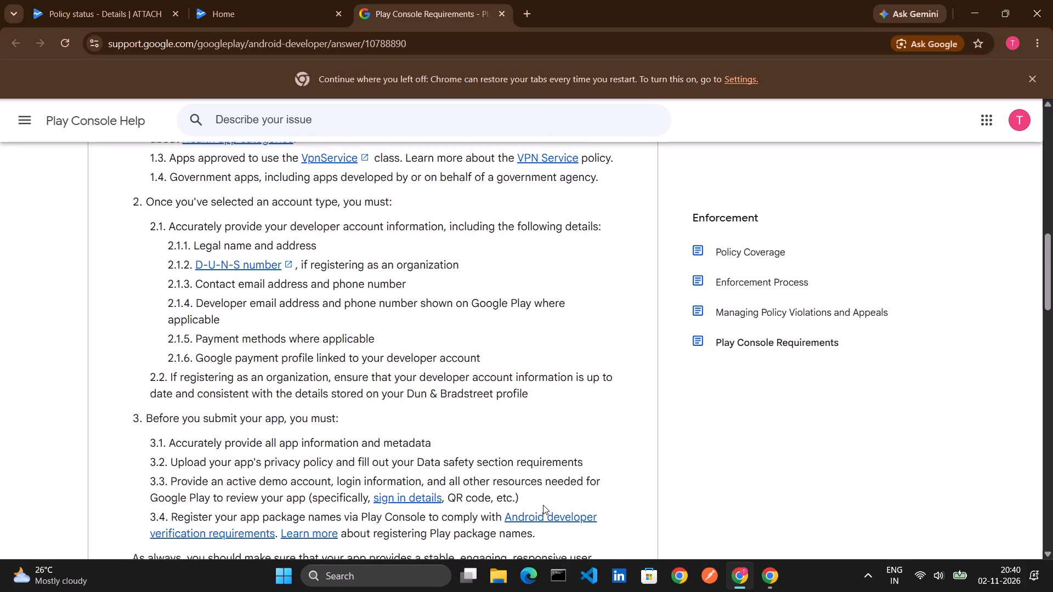
# Examine the policy's requirements before submitting an app and the Do and Don't table under Key Considerations.
pyautogui.scroll(-3, 543, 505)
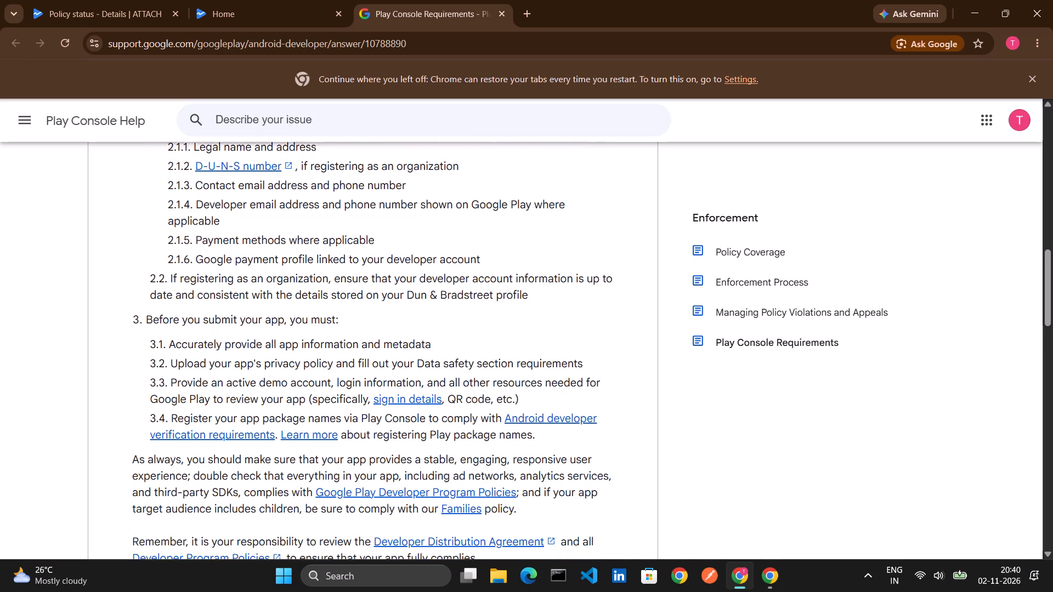
pyautogui.scroll(-3, 543, 505)
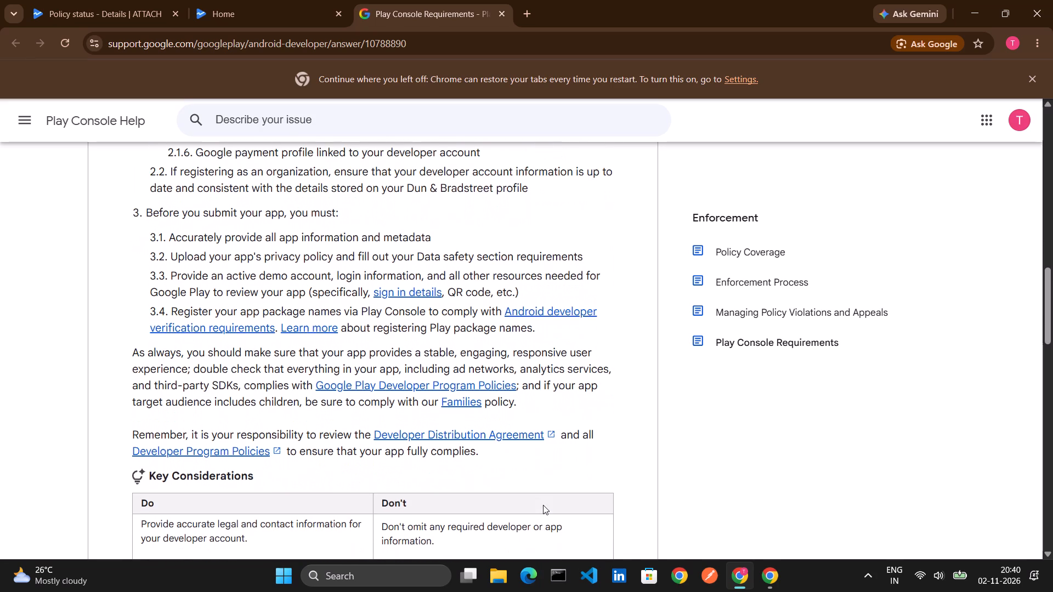
pyautogui.scroll(-2, 543, 505)
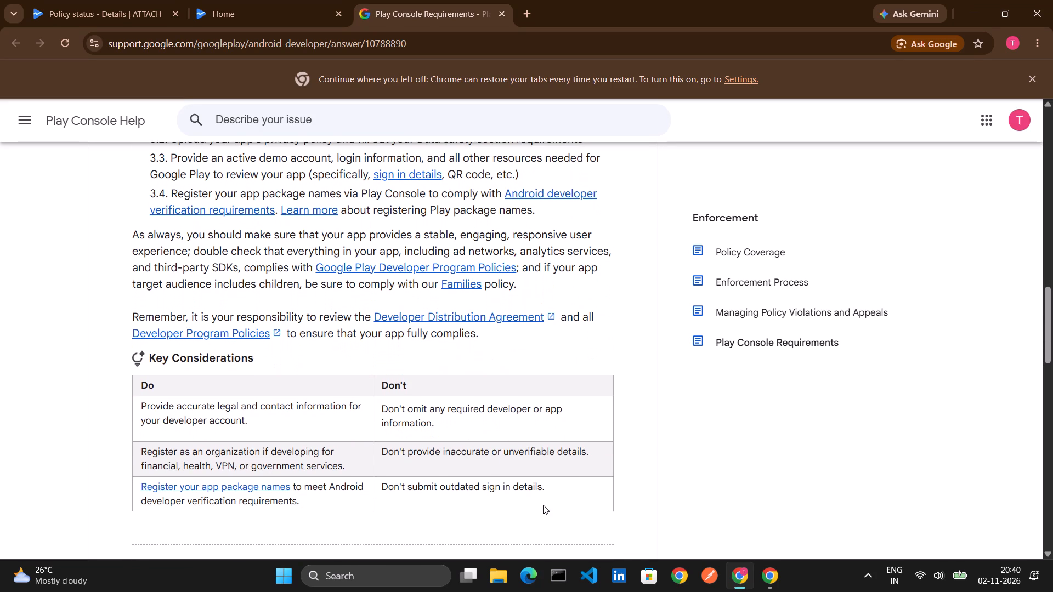
pyautogui.scroll(2, 539, 409)
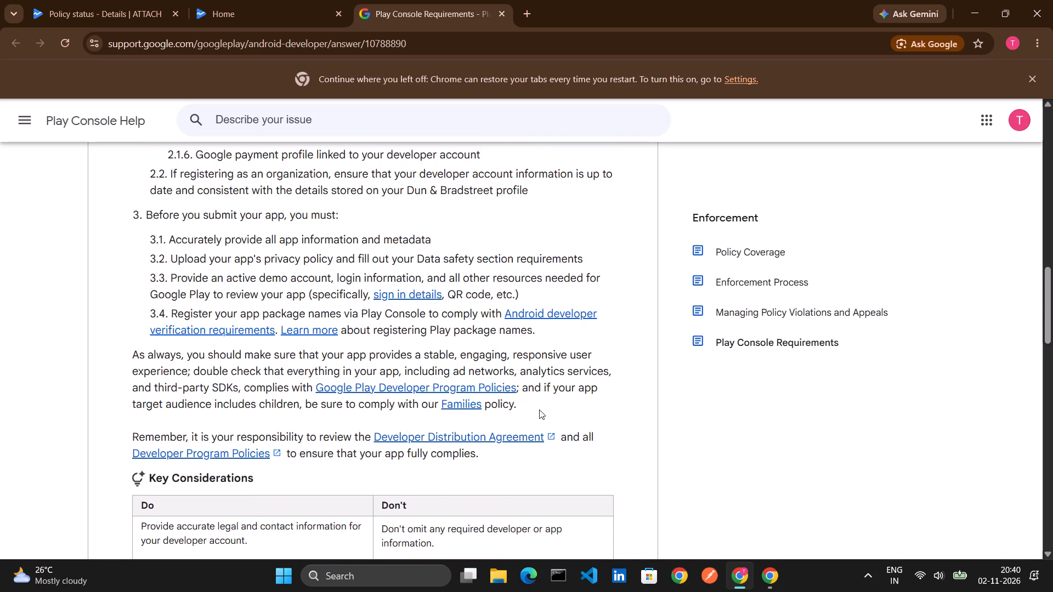
pyautogui.scroll(1, 539, 409)
# Return to the Play Console home page, try to open Manage account, and reload the page.
pyautogui.click(278, 0)
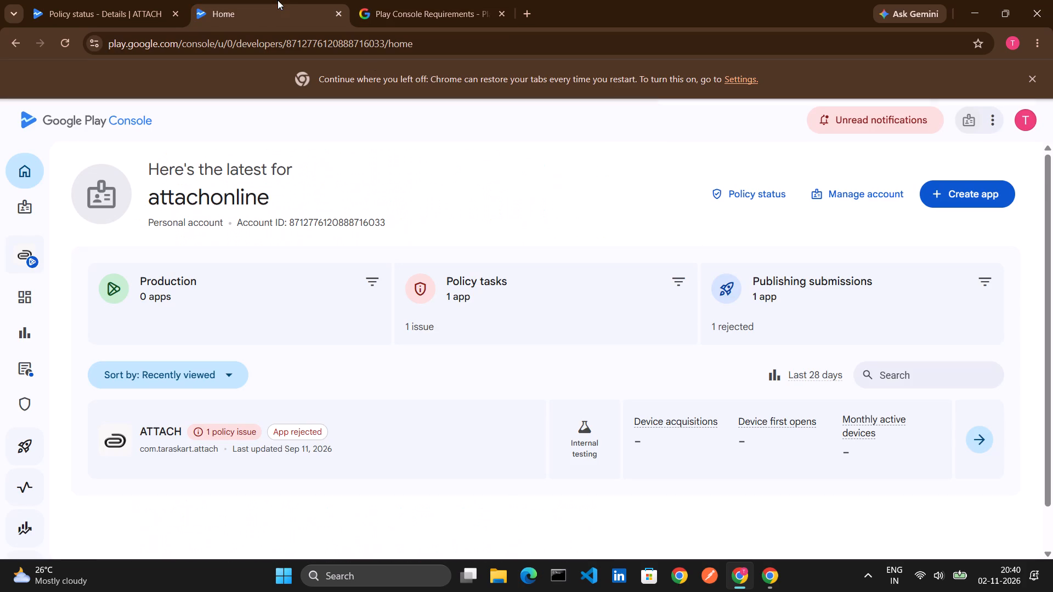
pyautogui.scroll(-4, 52, 406)
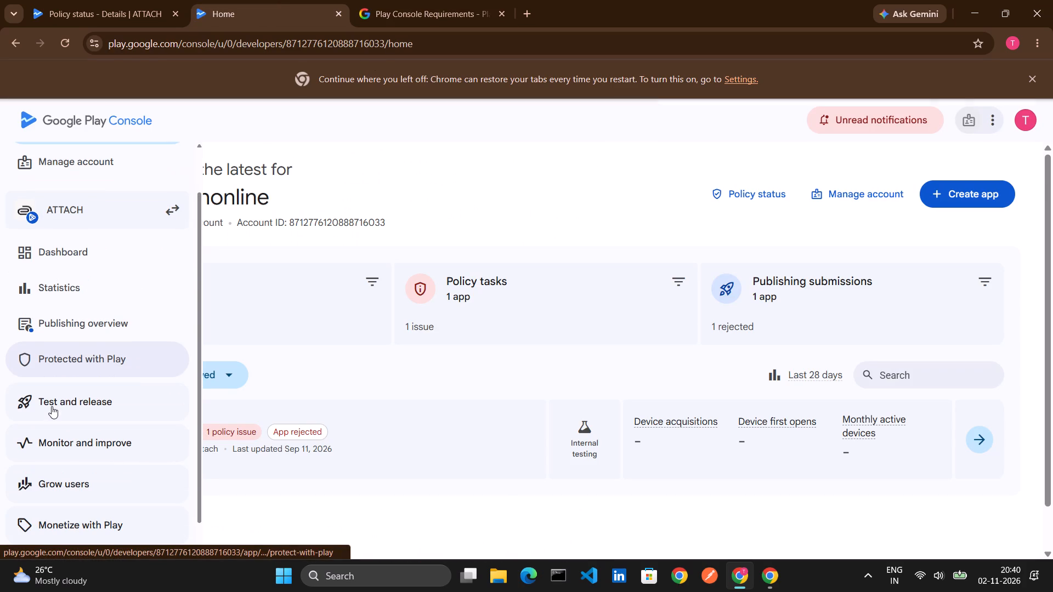
pyautogui.scroll(3, 78, 392)
pyautogui.click(82, 208)
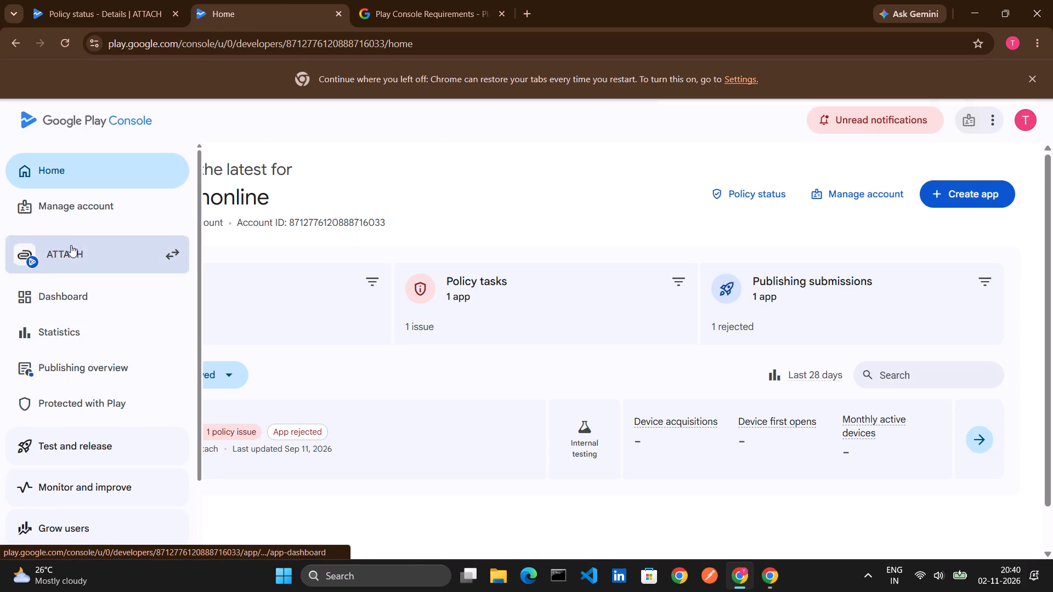
pyautogui.click(91, 210)
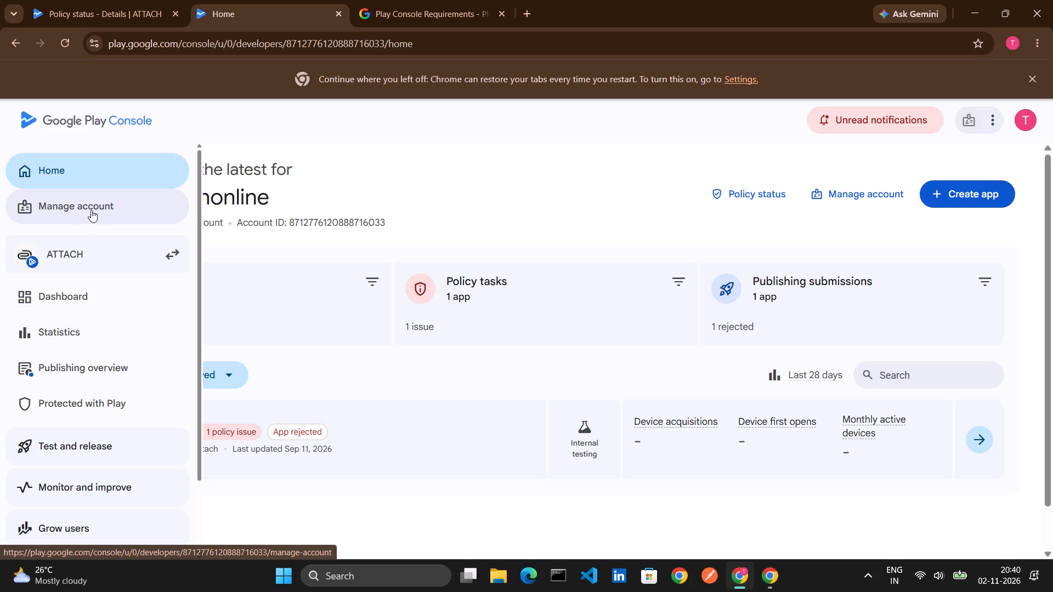
pyautogui.click(65, 37)
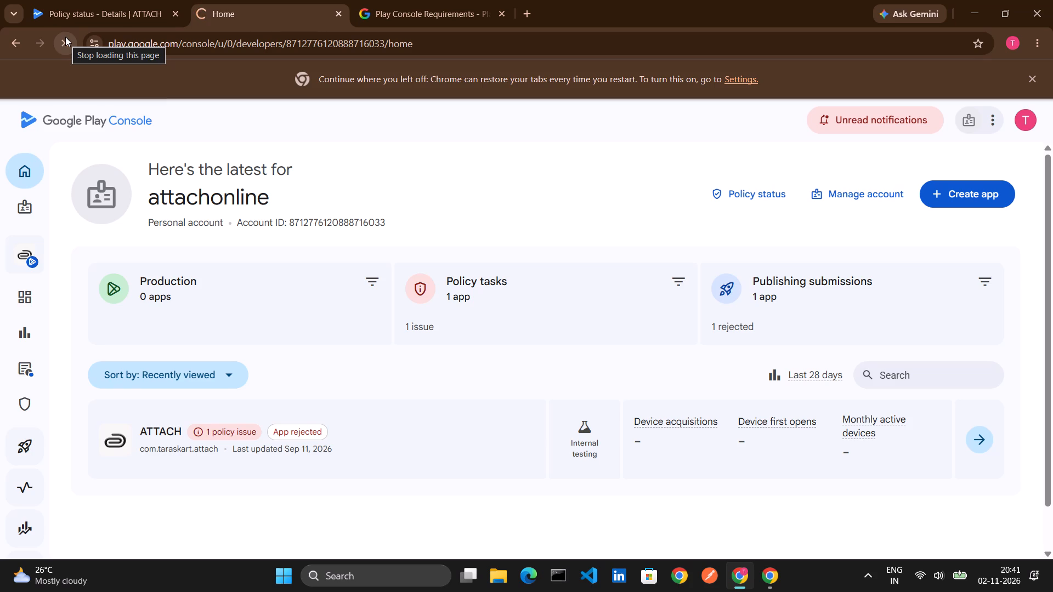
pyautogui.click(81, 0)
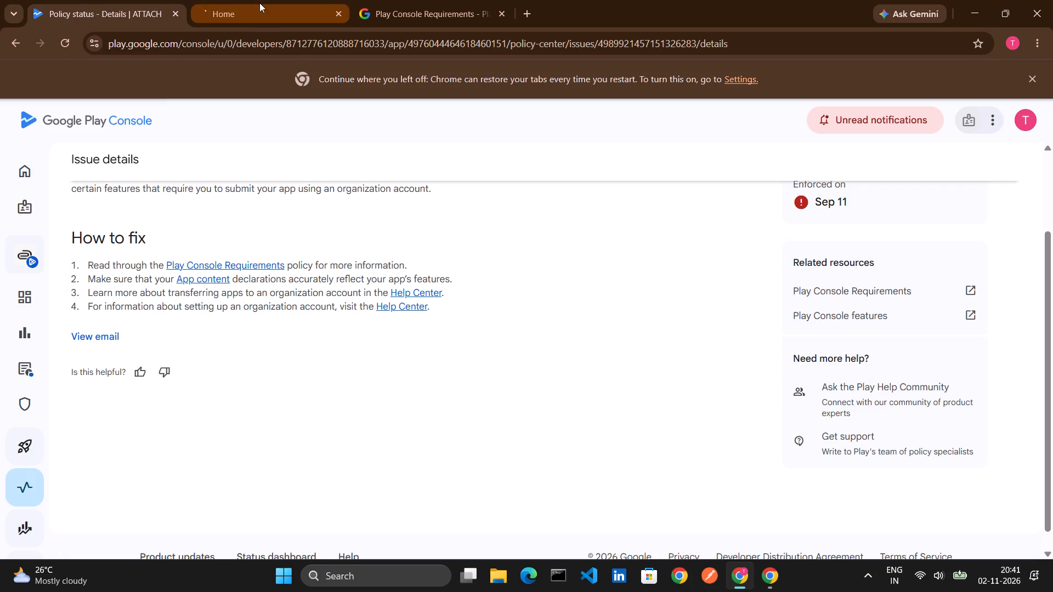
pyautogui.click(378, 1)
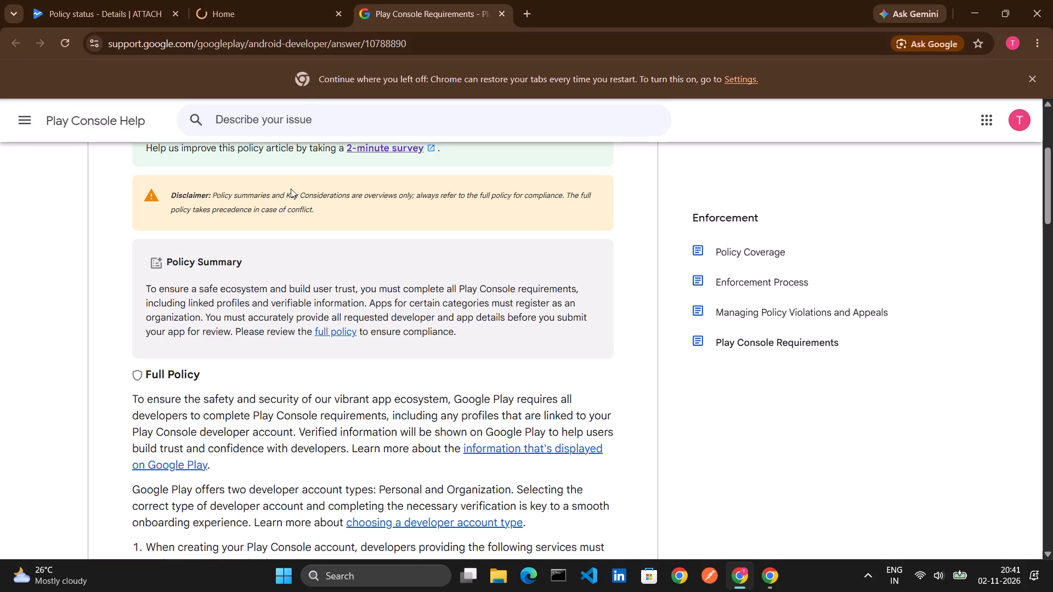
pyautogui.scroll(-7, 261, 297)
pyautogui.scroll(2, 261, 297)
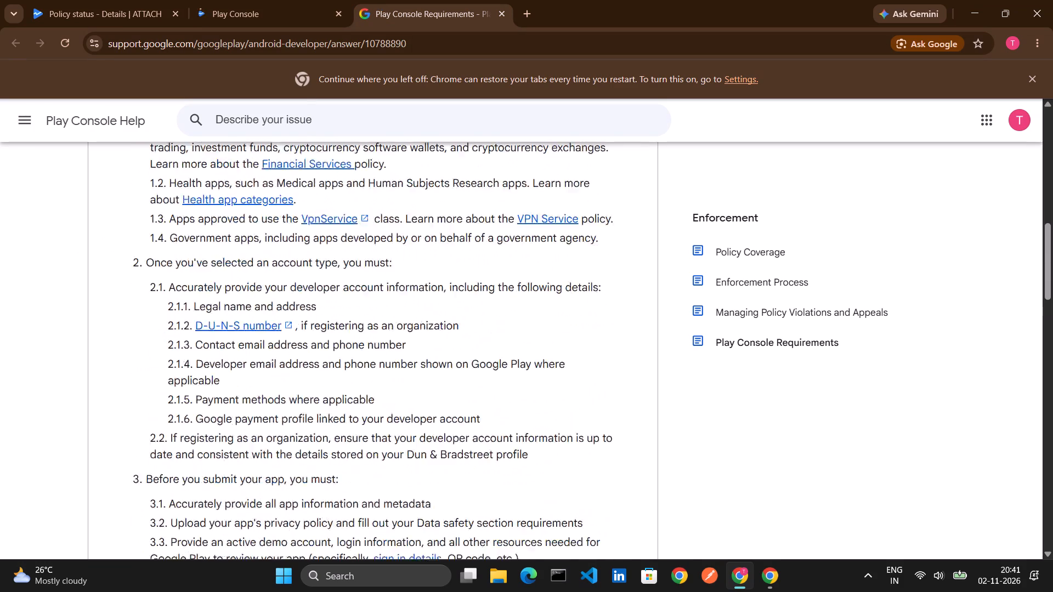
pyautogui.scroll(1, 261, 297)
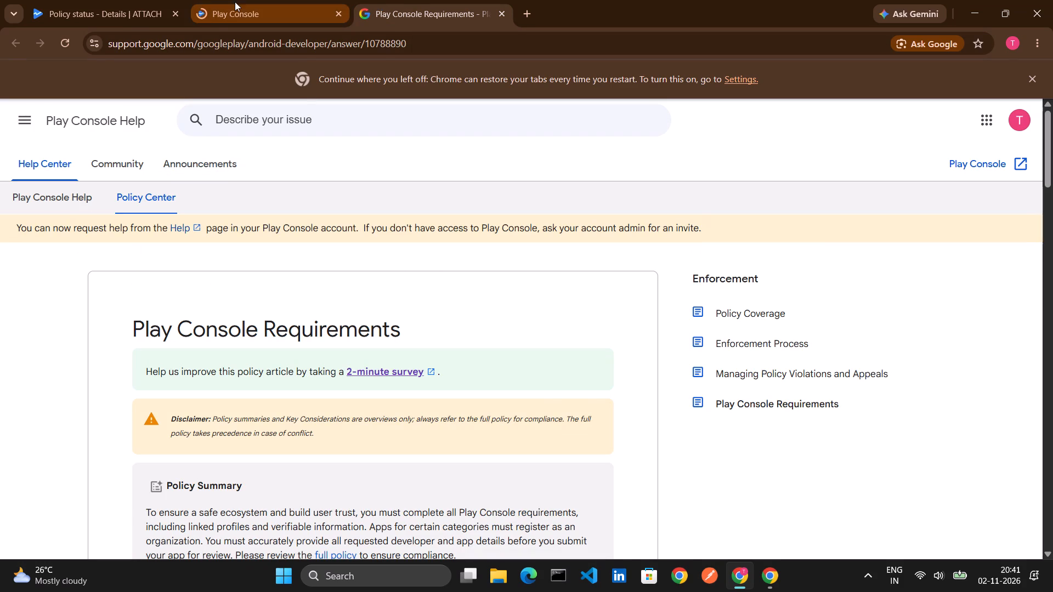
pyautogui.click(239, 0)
# Open the ATTACH app's Publishing overview and review its rejection notice and the changes not yet submitted for review.
pyautogui.click(118, 0)
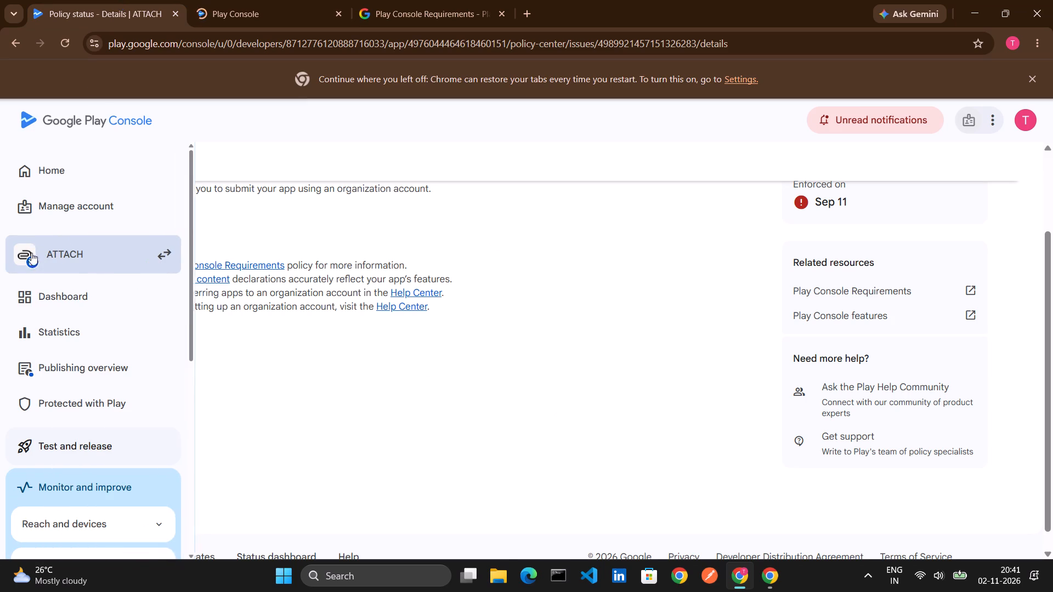
pyautogui.click(104, 366)
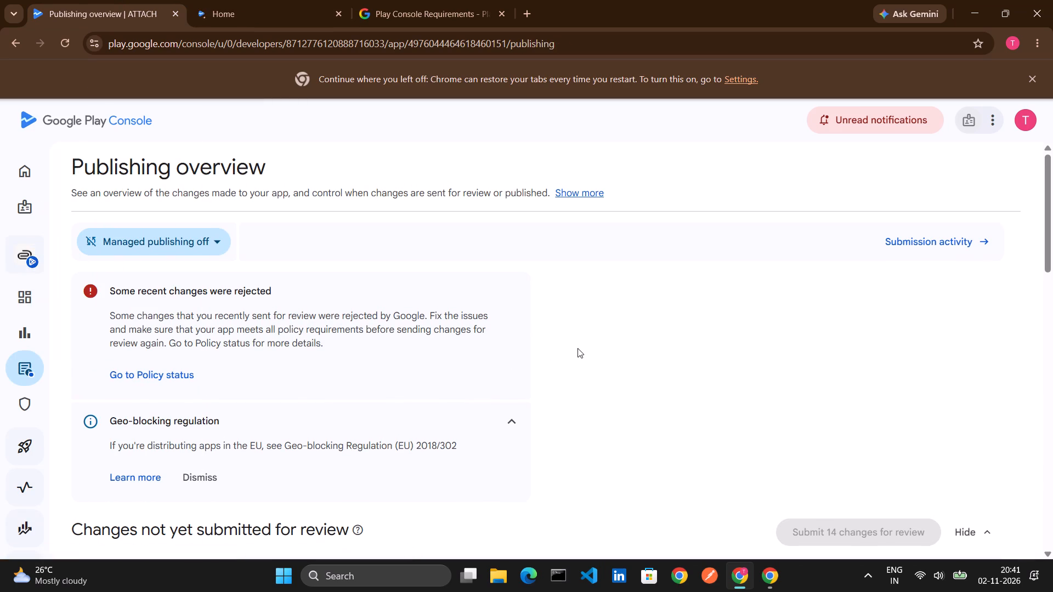
pyautogui.scroll(-3, 509, 348)
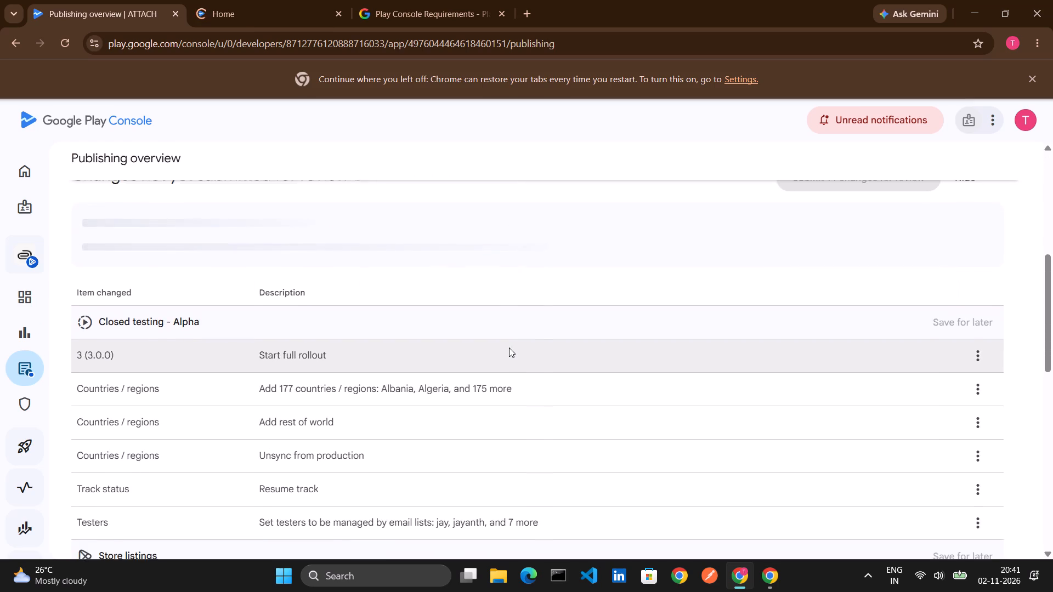
pyautogui.scroll(3, 509, 348)
pyautogui.scroll(-1, 509, 348)
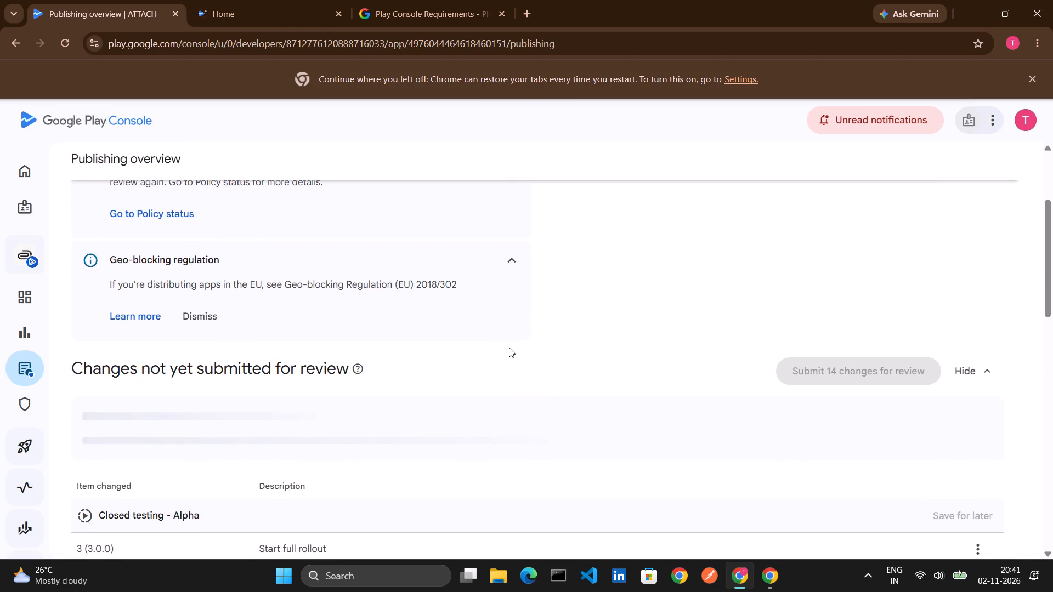
pyautogui.scroll(4, 667, 352)
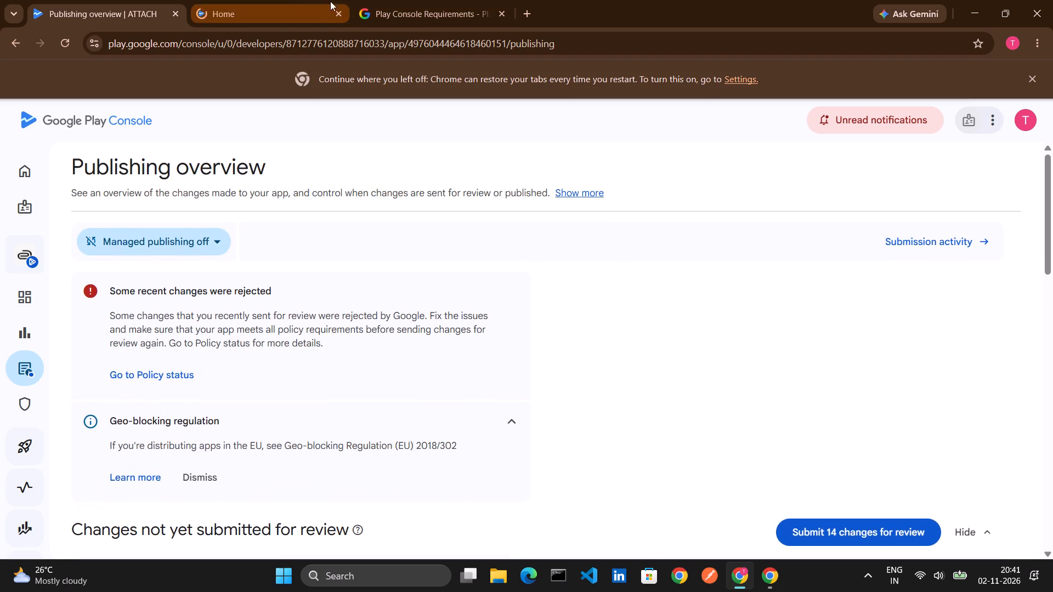
# Go to Manage account for the attachonline developer account and open its Account details.
pyautogui.click(301, 0)
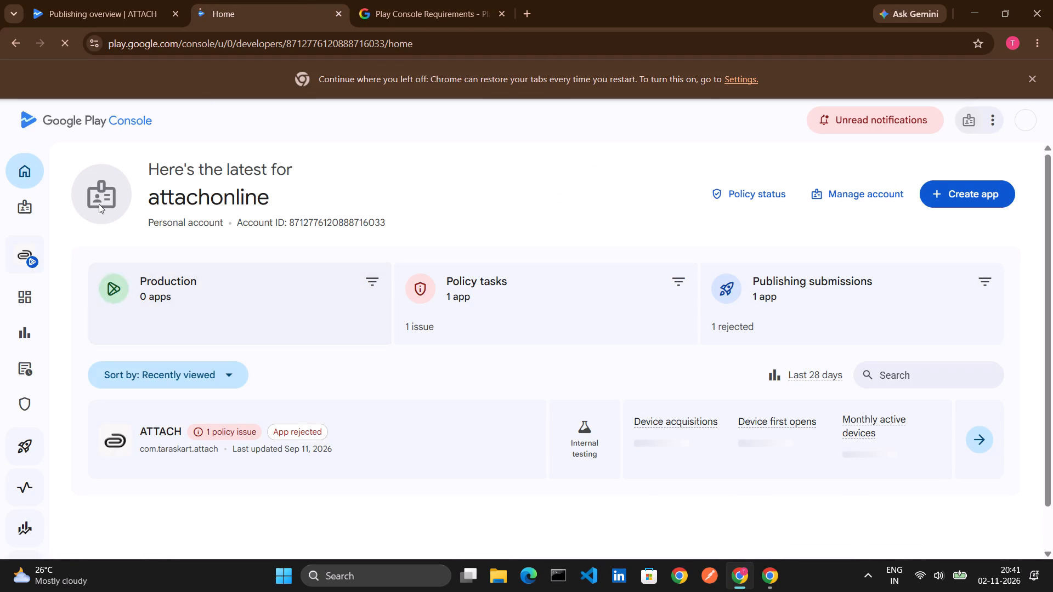
pyautogui.click(32, 208)
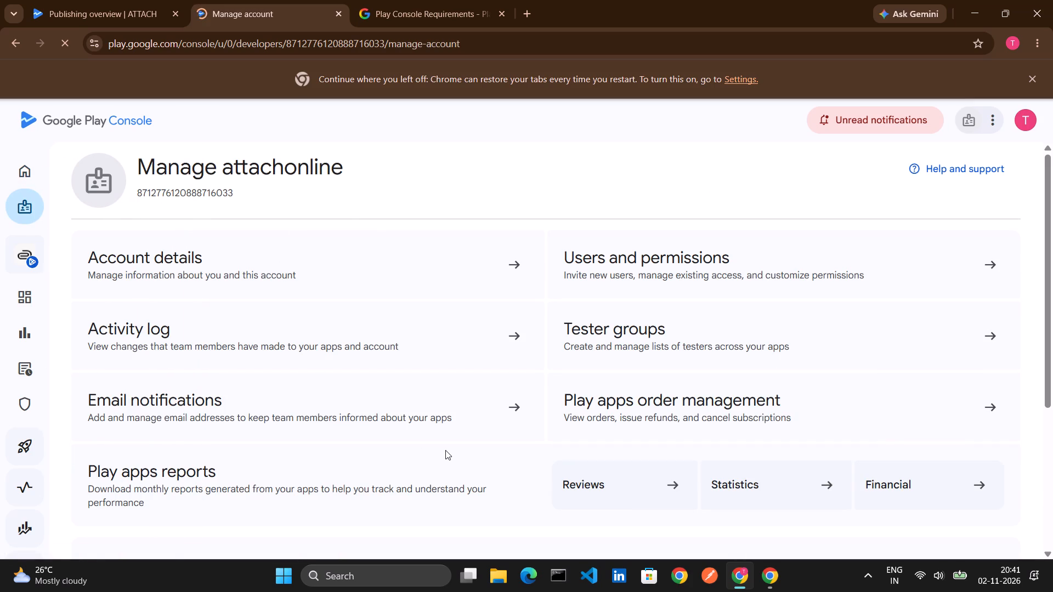
pyautogui.scroll(-5, 445, 450)
pyautogui.scroll(2, 445, 450)
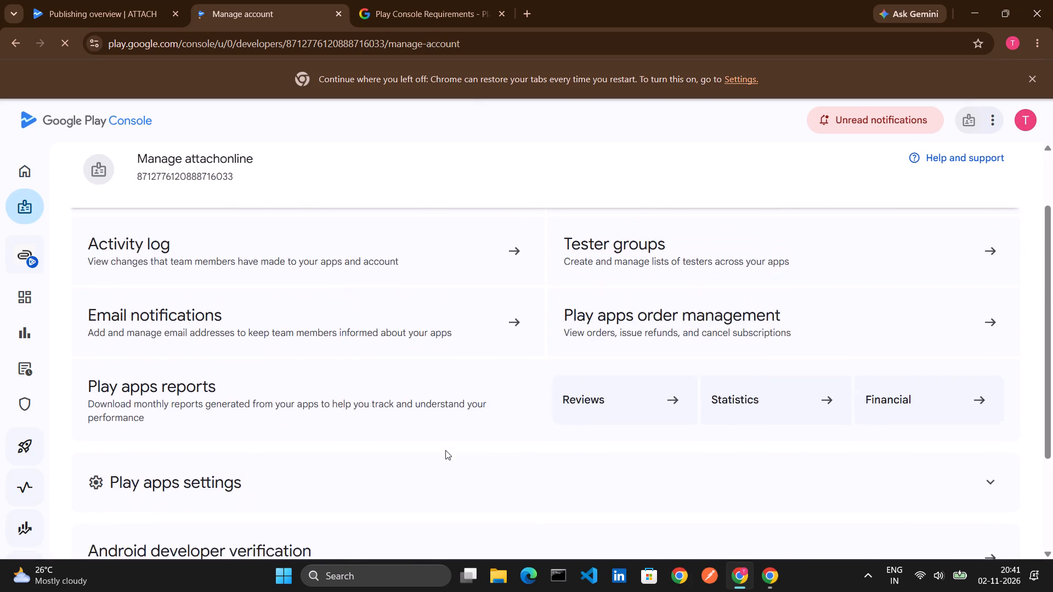
pyautogui.scroll(3, 445, 450)
pyautogui.click(509, 263)
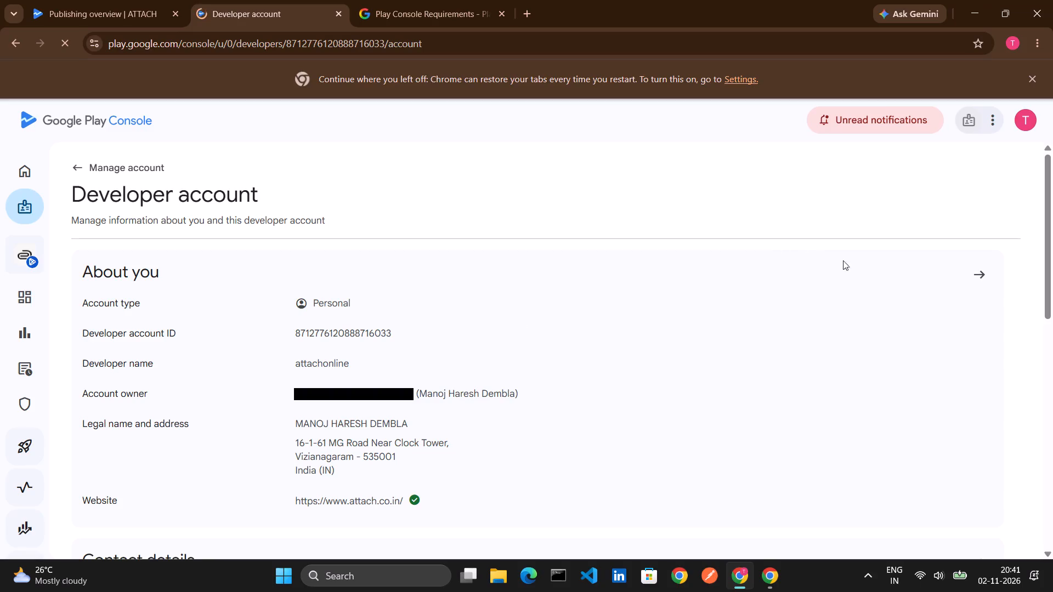
# Start changing the developer account type from personal to organization, reviewing the listed requirements and continuing to the payments profile stage.
pyautogui.click(976, 278)
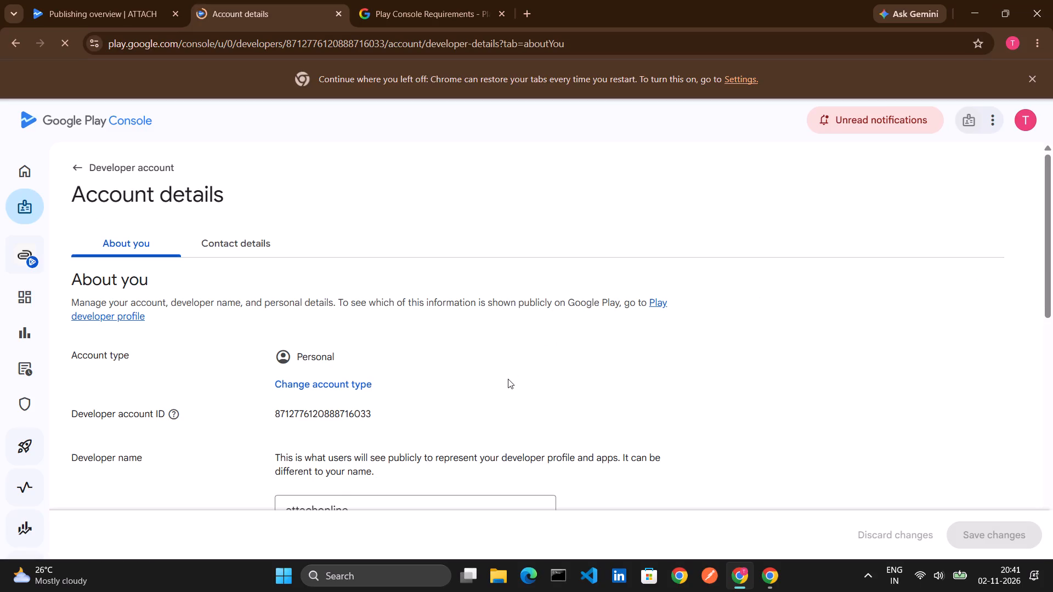
pyautogui.scroll(-1, 508, 379)
pyautogui.click(339, 370)
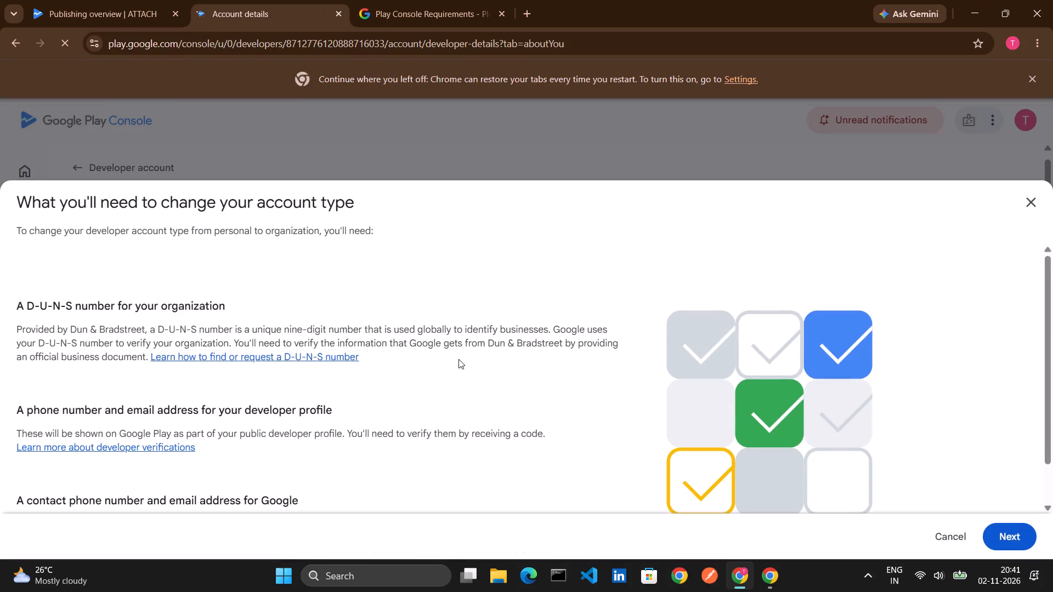
pyautogui.scroll(-3, 458, 359)
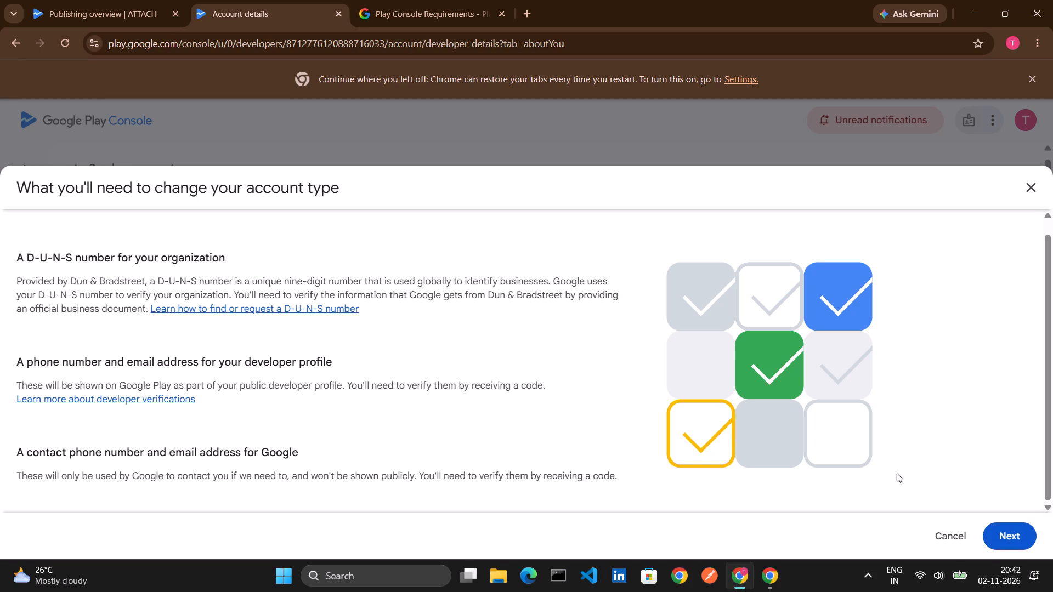
pyautogui.click(1014, 536)
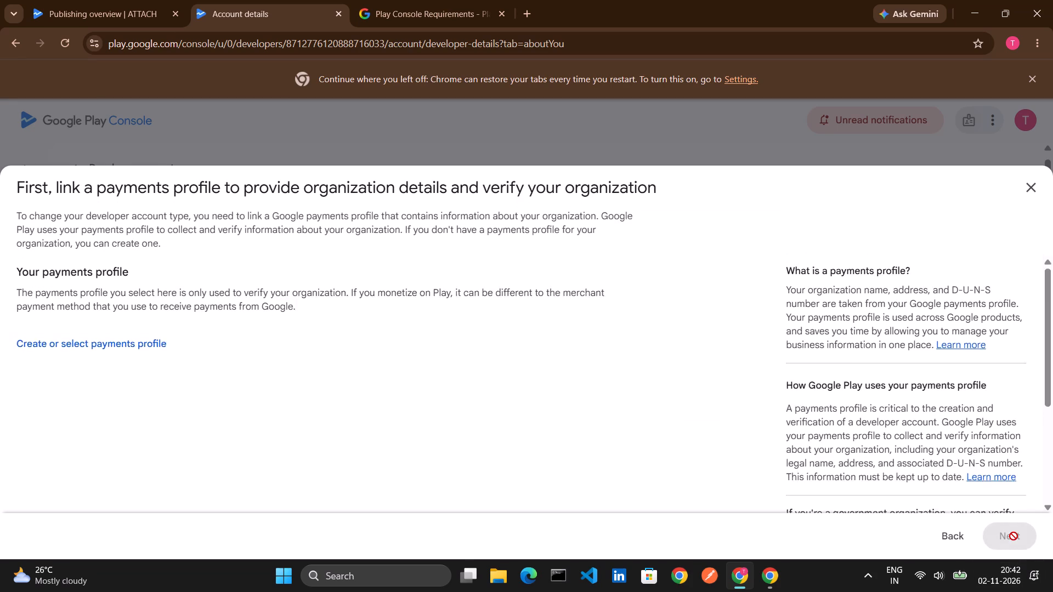
# Begin creating a new payments profile for the organization, proceeding as far as the D-U-N-S number entry.
pyautogui.scroll(-1, 663, 421)
pyautogui.scroll(2, 663, 421)
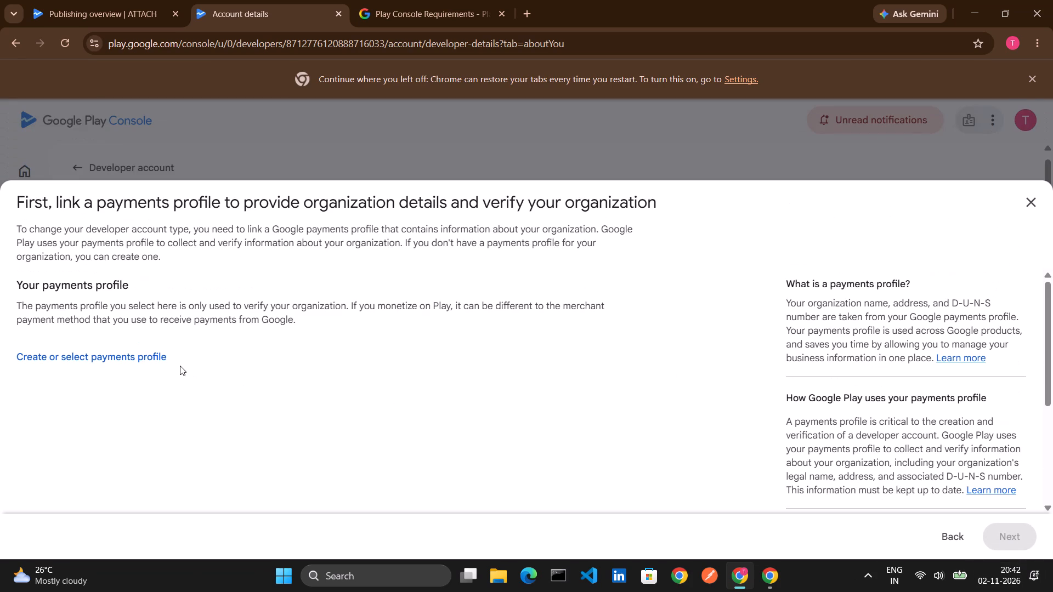
pyautogui.click(139, 360)
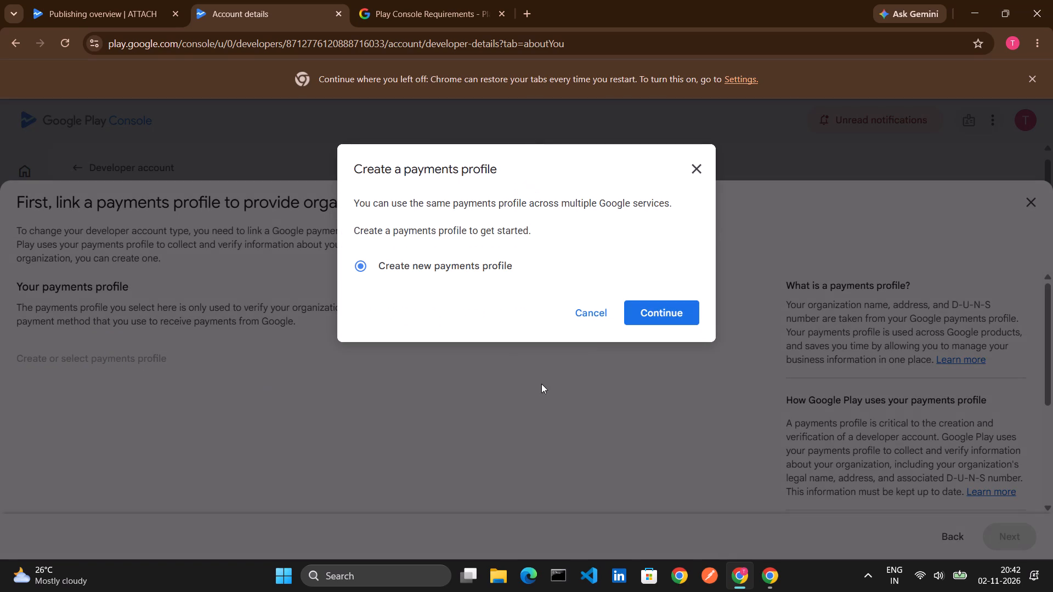
pyautogui.click(674, 308)
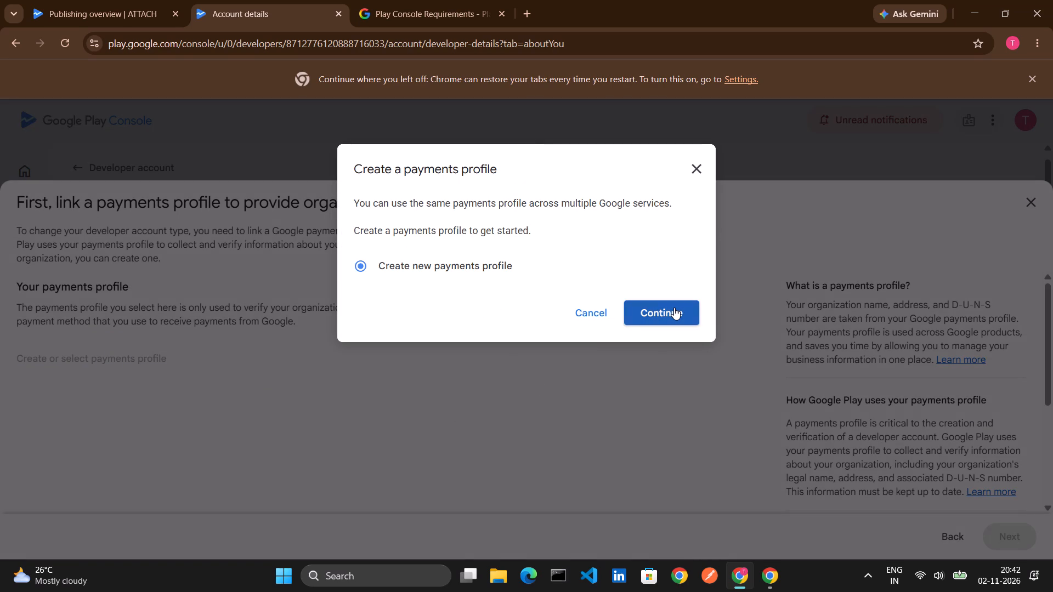
pyautogui.click(530, 327)
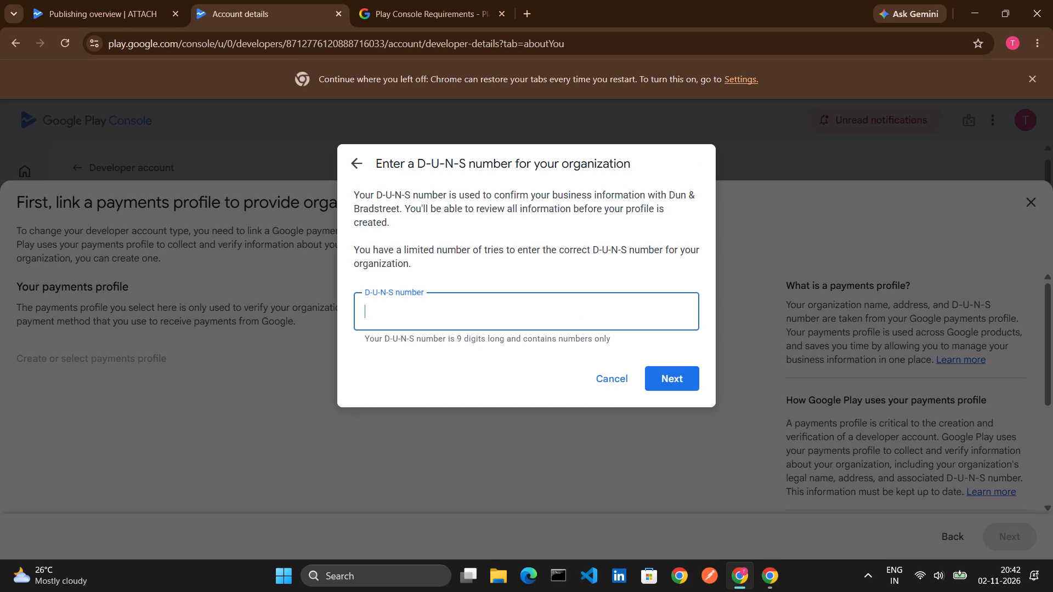
# Open a separate Chrome window under the suvarna profile.
pyautogui.click(679, 570)
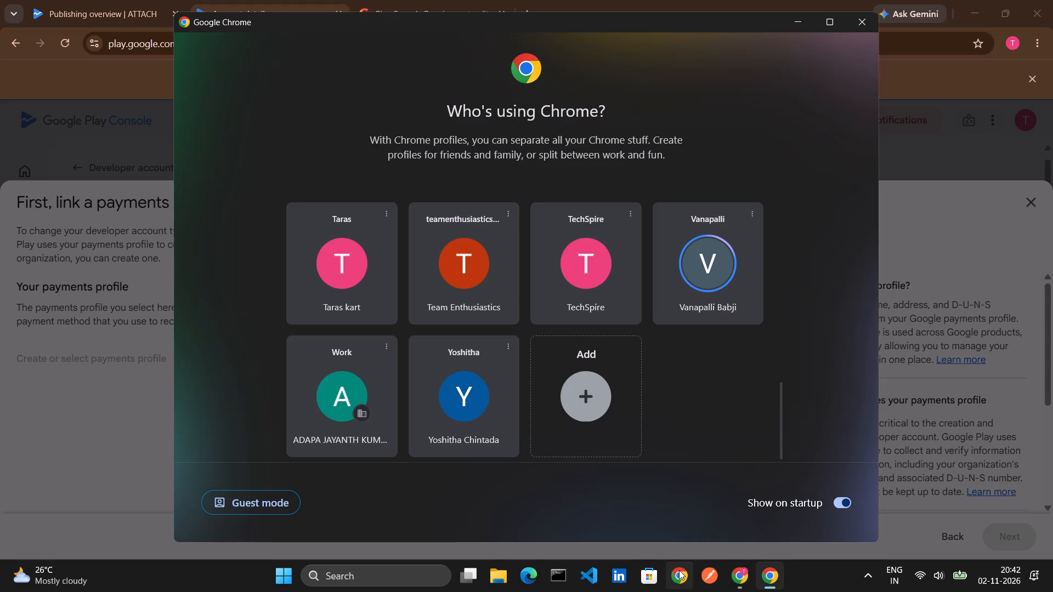
pyautogui.scroll(5, 443, 338)
pyautogui.scroll(-1, 550, 322)
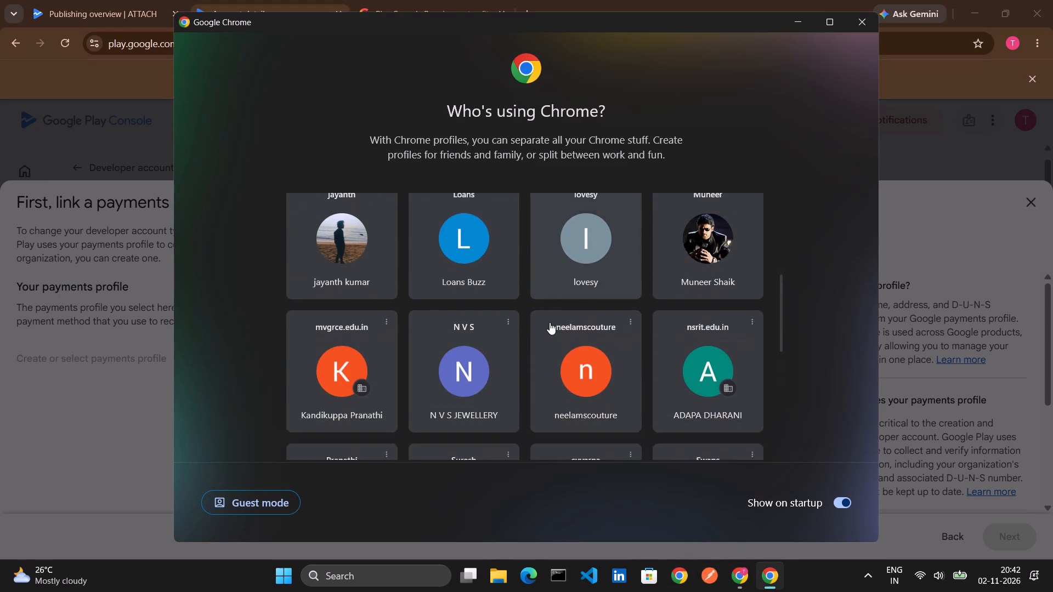
pyautogui.scroll(-1, 550, 322)
pyautogui.click(587, 435)
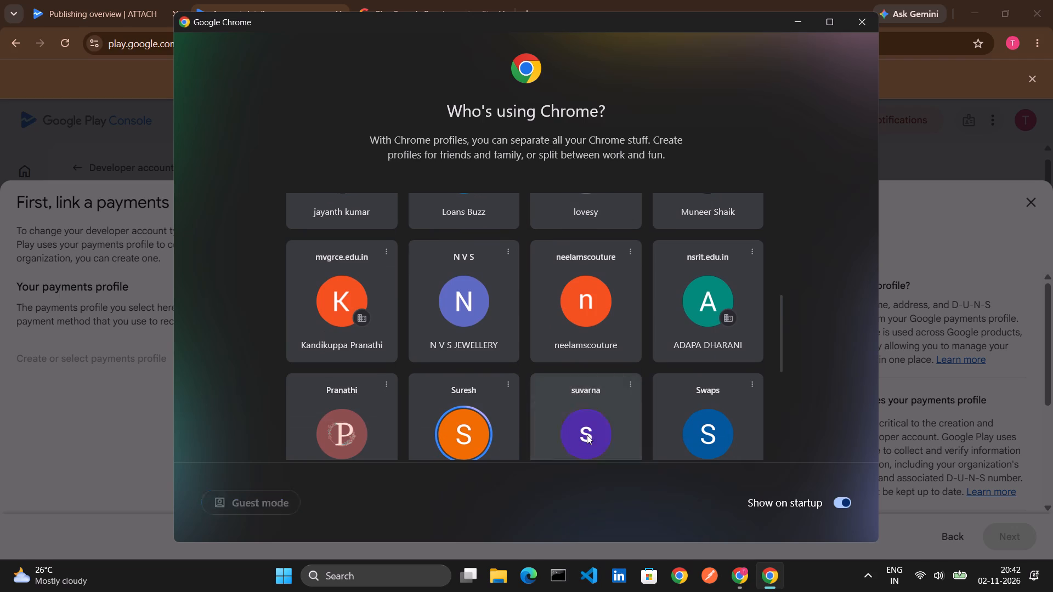
# Begin an address or search entry in the suvarna profile's new tab.
pyautogui.click(331, 44)
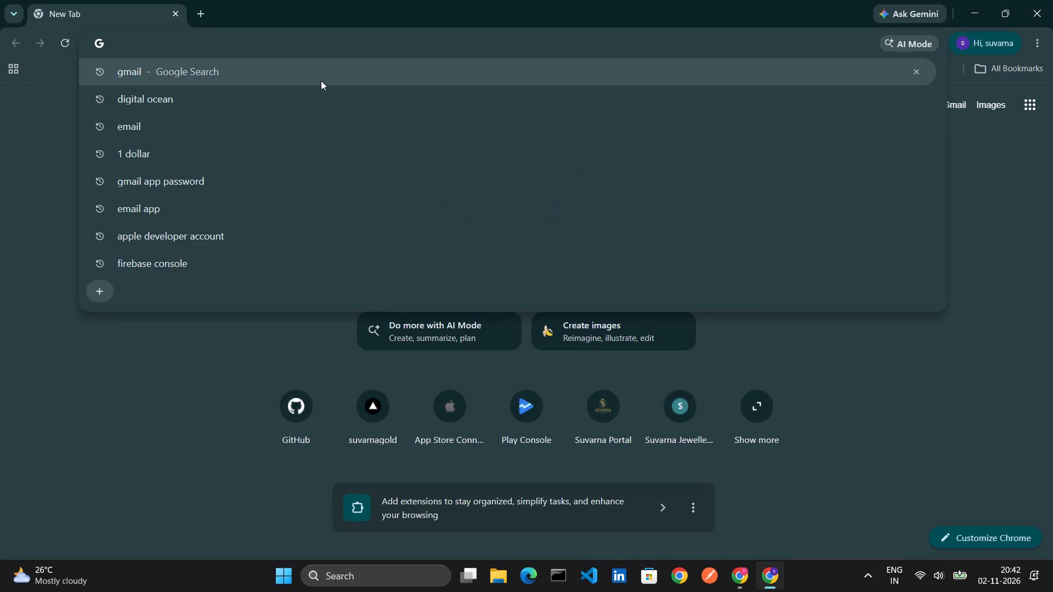
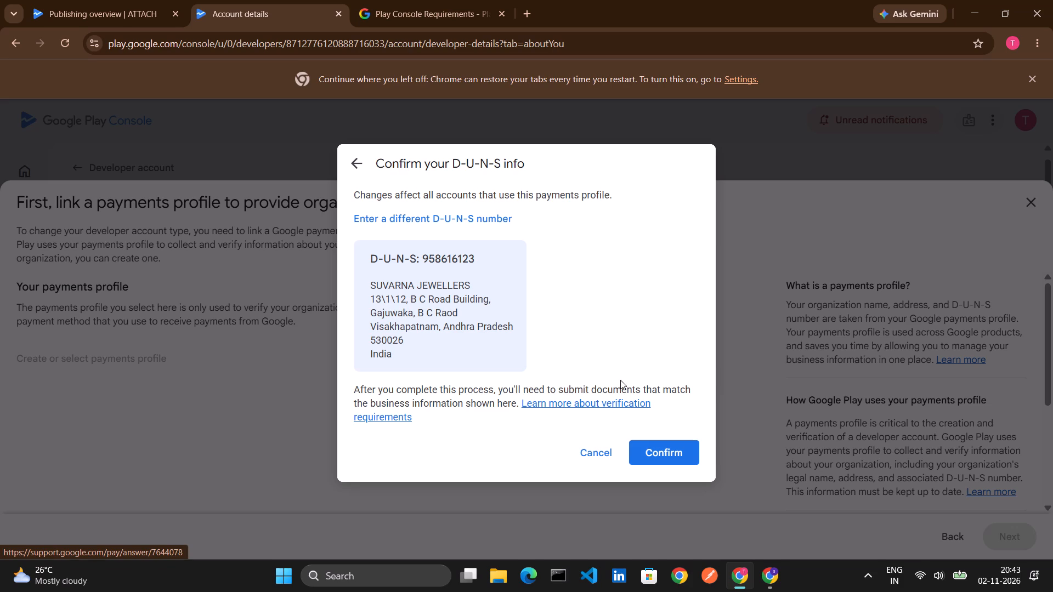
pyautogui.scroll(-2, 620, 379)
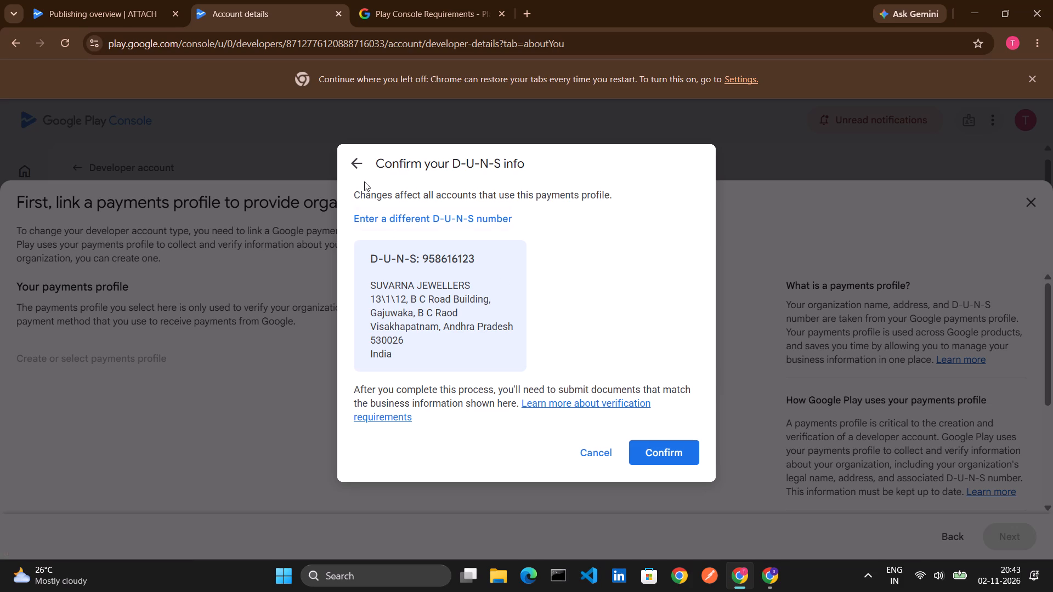
# Go back from the D-U-N-S info confirmation to the organization's D-U-N-S number entry without confirming the business details.
pyautogui.click(363, 171)
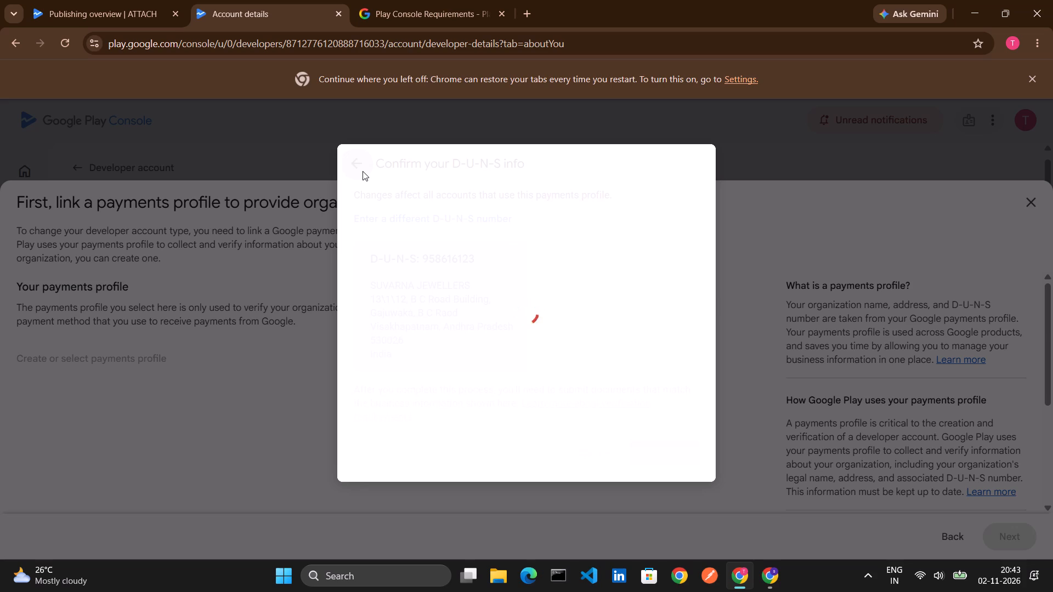
pyautogui.click(360, 160)
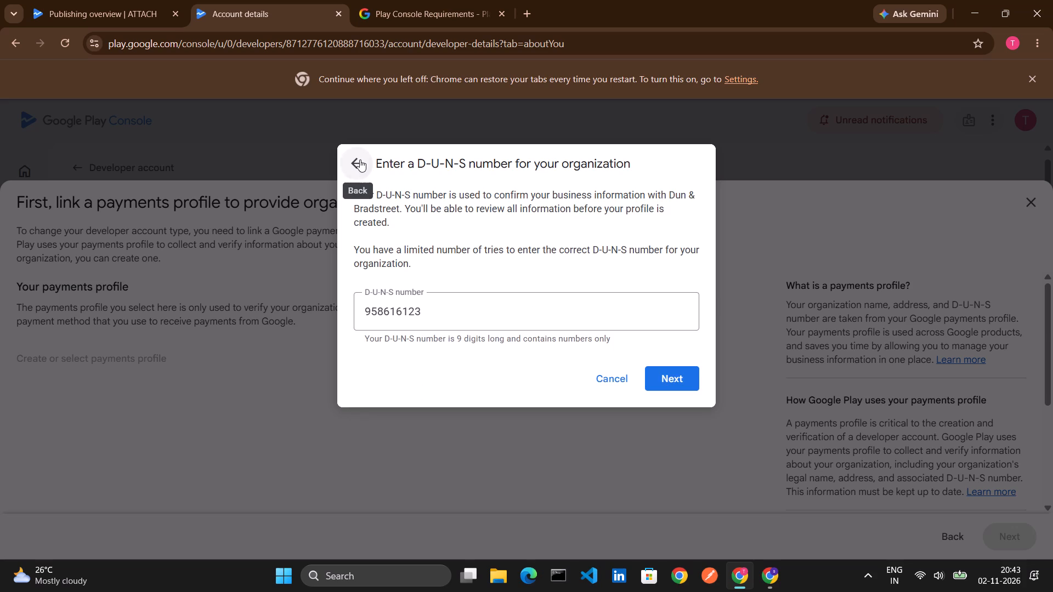
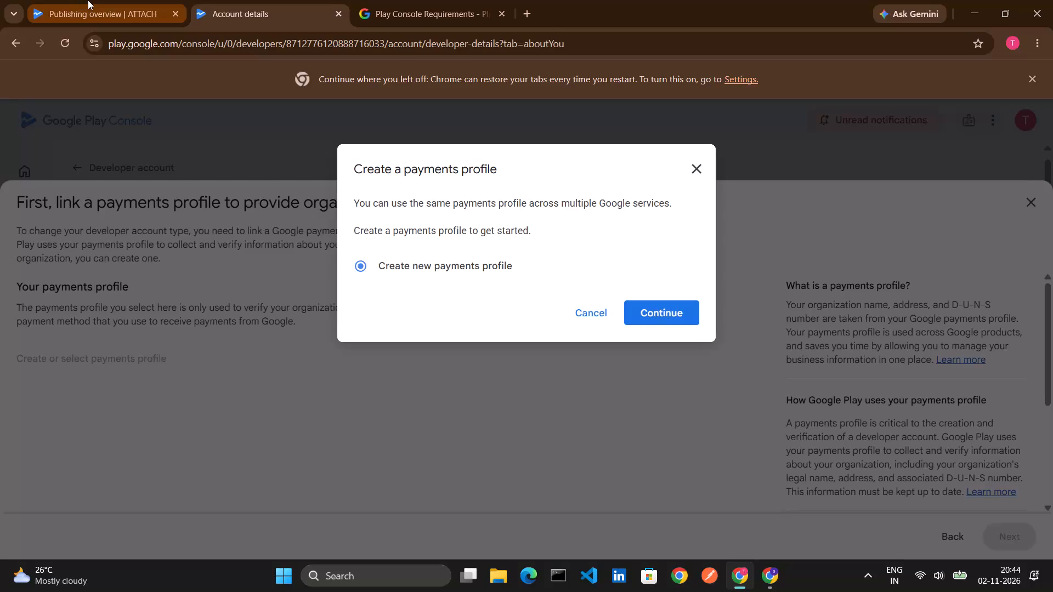
# Review the ATTACH app's Publishing overview, including the rejection notice and the list of changes not yet submitted for review.
pyautogui.scroll(-1, 256, 350)
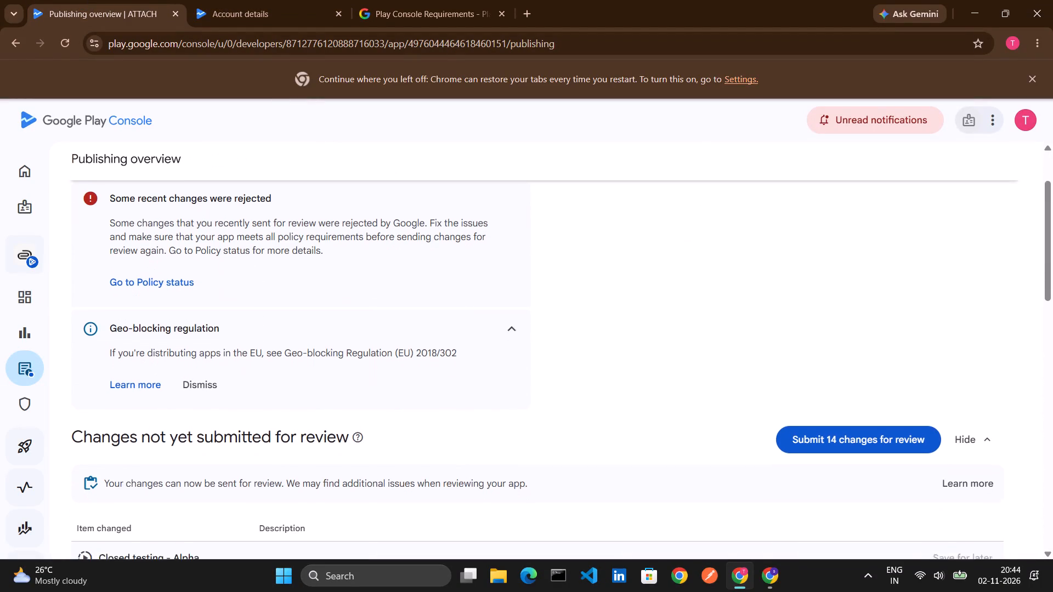
pyautogui.scroll(-1, 256, 350)
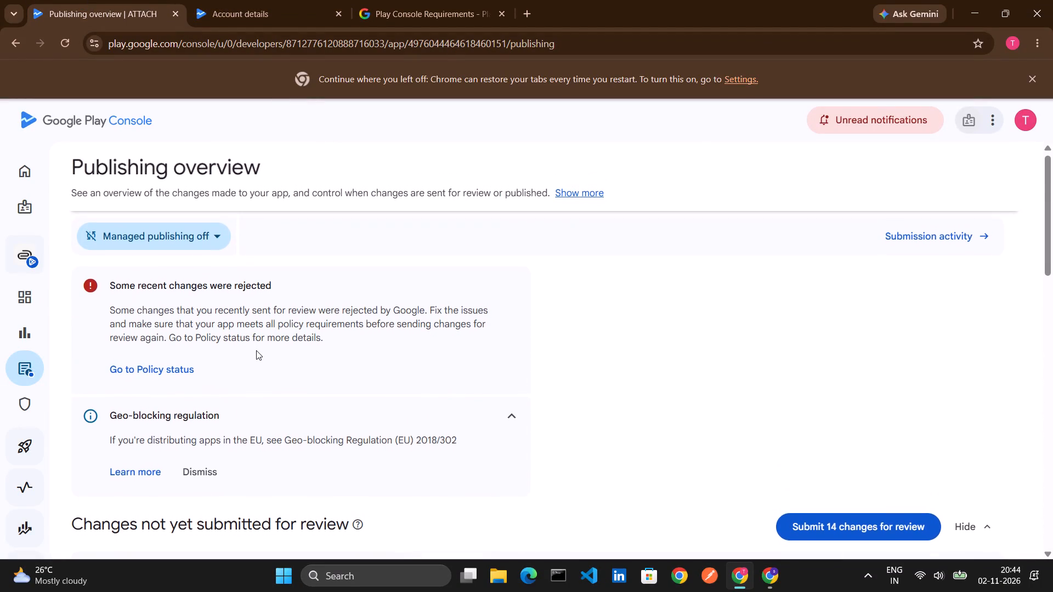
pyautogui.scroll(-1, 256, 350)
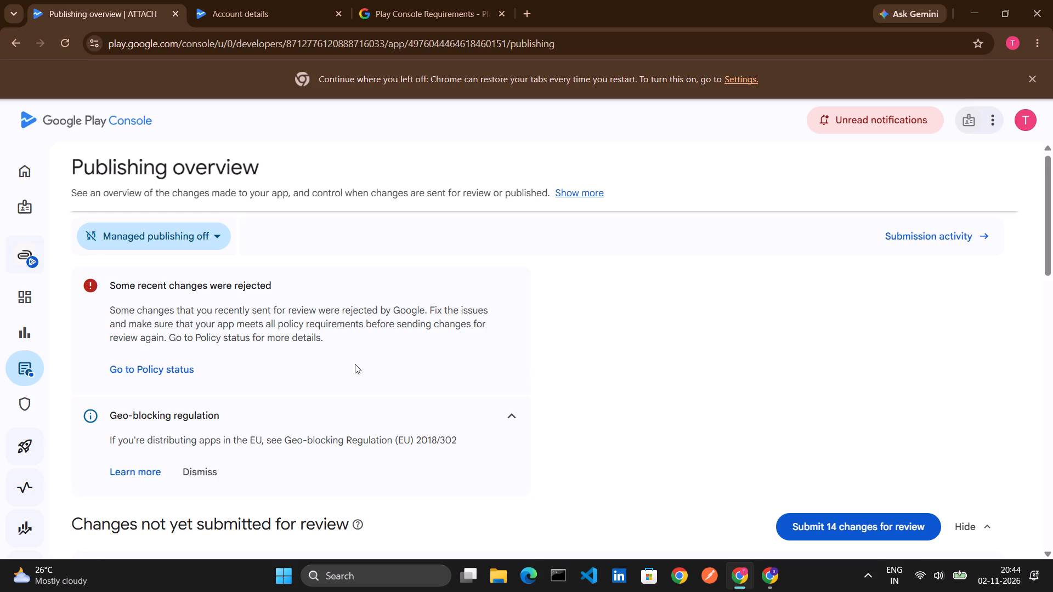
pyautogui.scroll(-8, 355, 364)
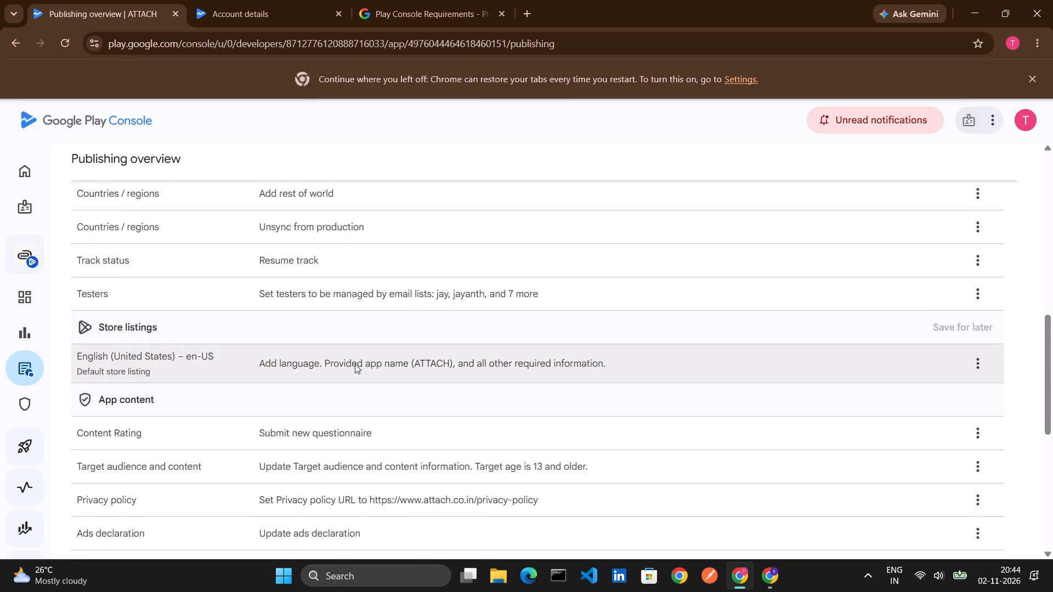
pyautogui.scroll(-9, 355, 364)
pyautogui.scroll(17, 355, 364)
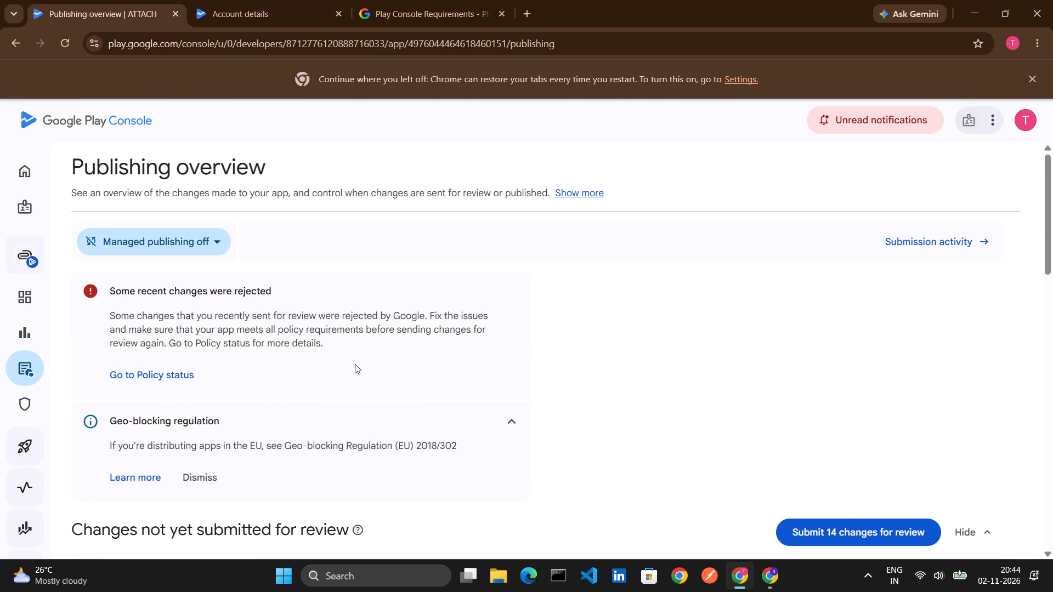
# Return to the account details and abandon the new payments profile and the account type change.
pyautogui.click(317, 0)
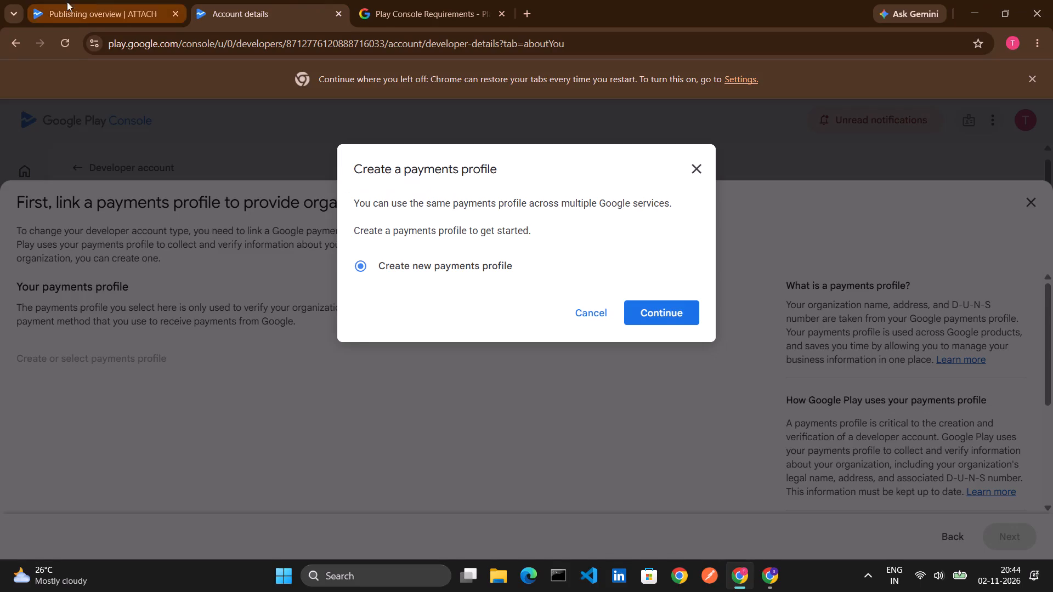
pyautogui.click(692, 170)
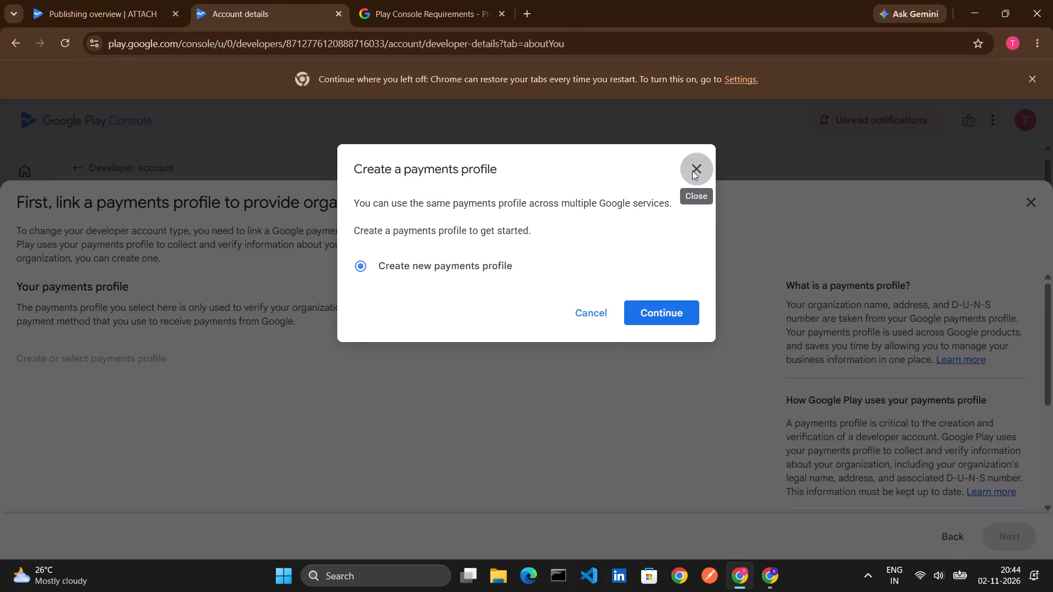
pyautogui.click(594, 166)
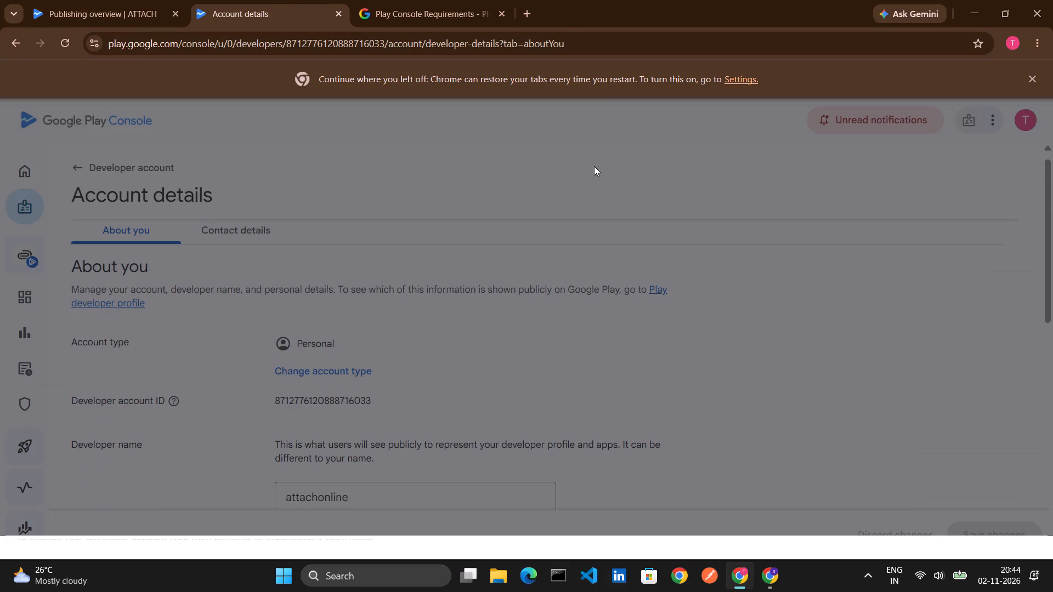
# Look through the developer account's About you information and its contact details.
pyautogui.scroll(-1, 607, 335)
pyautogui.scroll(1, 607, 335)
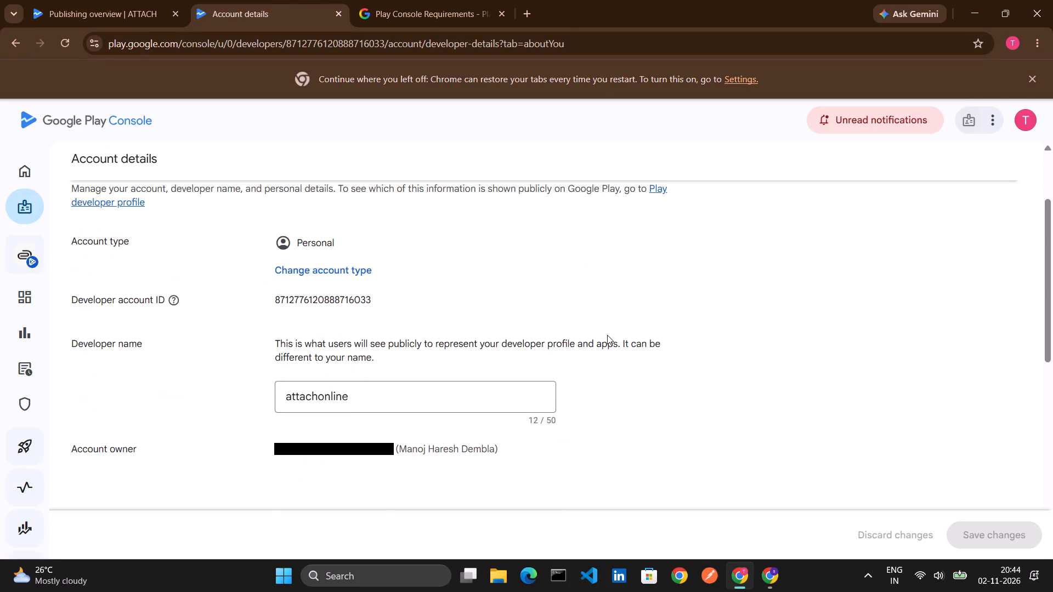
pyautogui.scroll(5, 607, 335)
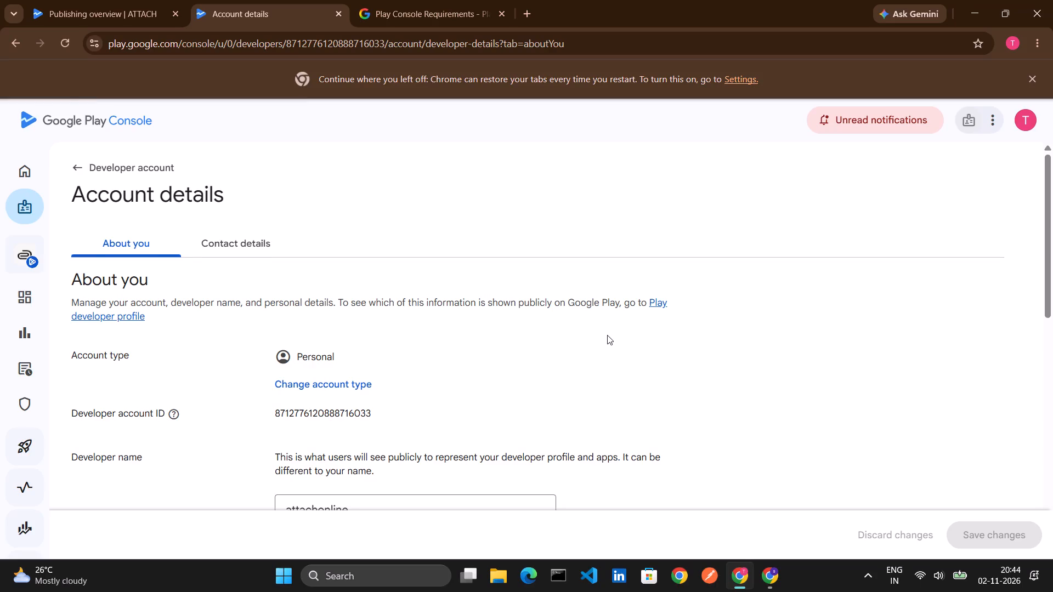
pyautogui.scroll(1, 607, 335)
pyautogui.click(236, 244)
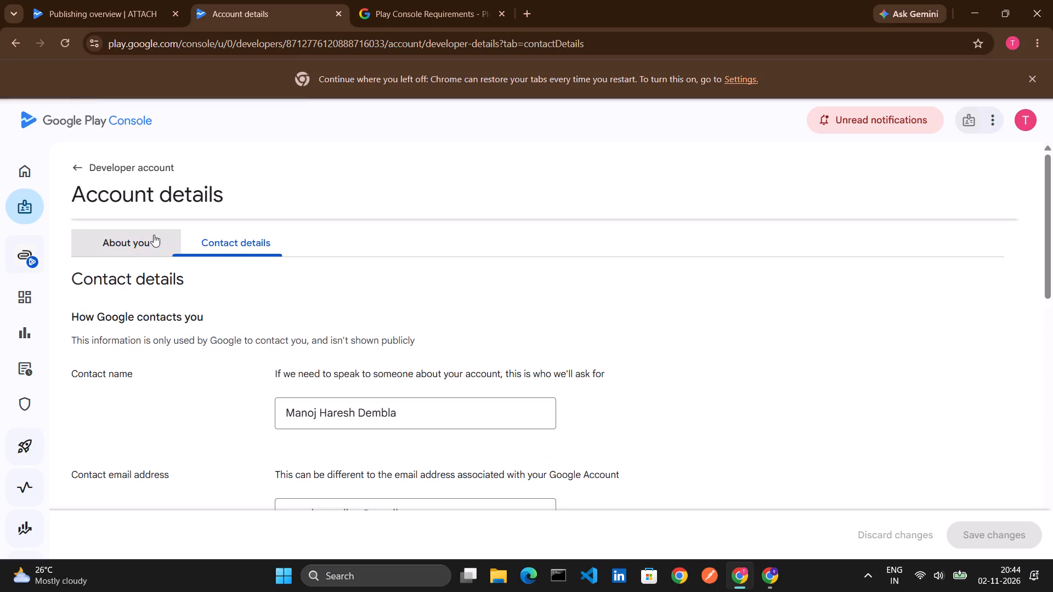
pyautogui.scroll(1, 290, 408)
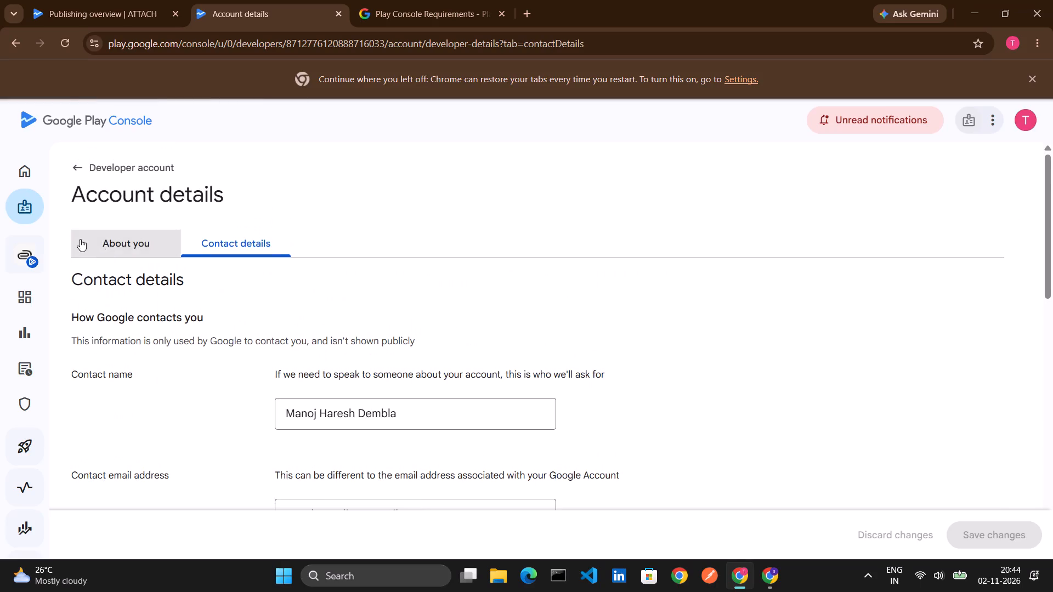
# Leave the account details through the developer account and account management pages to the Play Console home page.
pyautogui.click(89, 174)
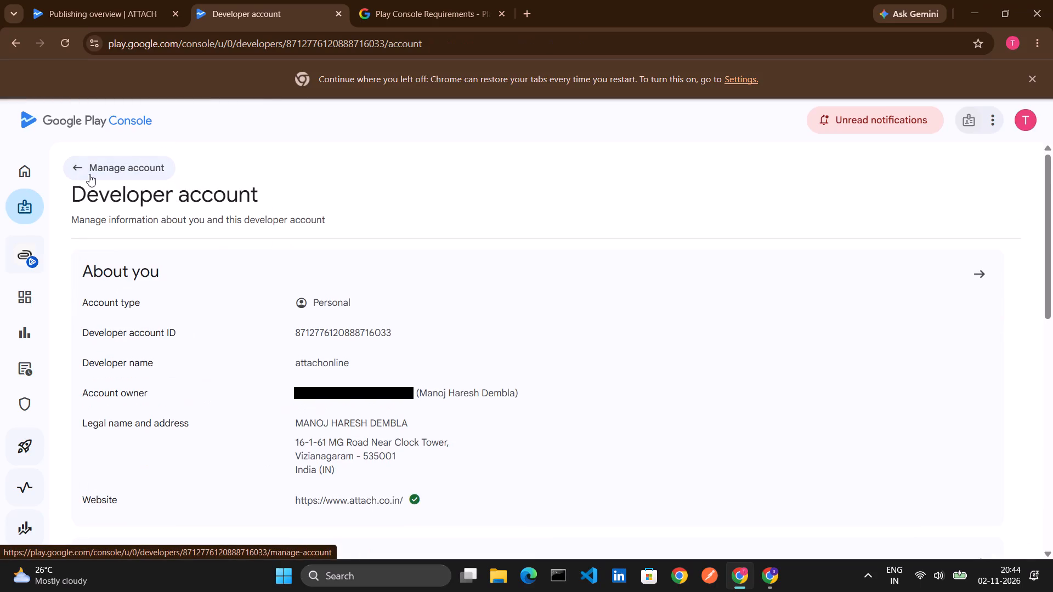
pyautogui.scroll(1, 263, 323)
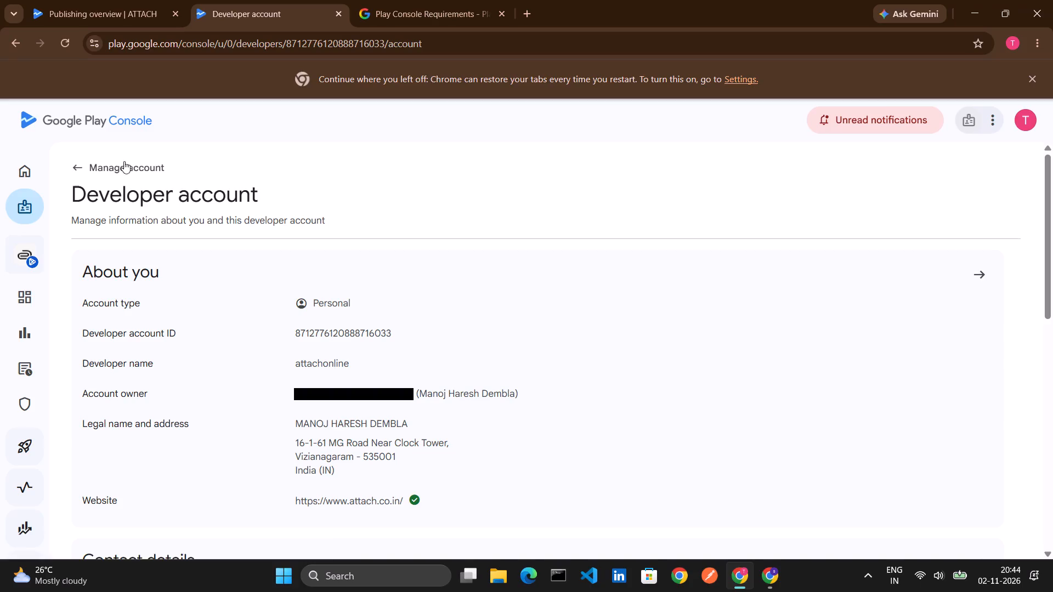
pyautogui.click(126, 169)
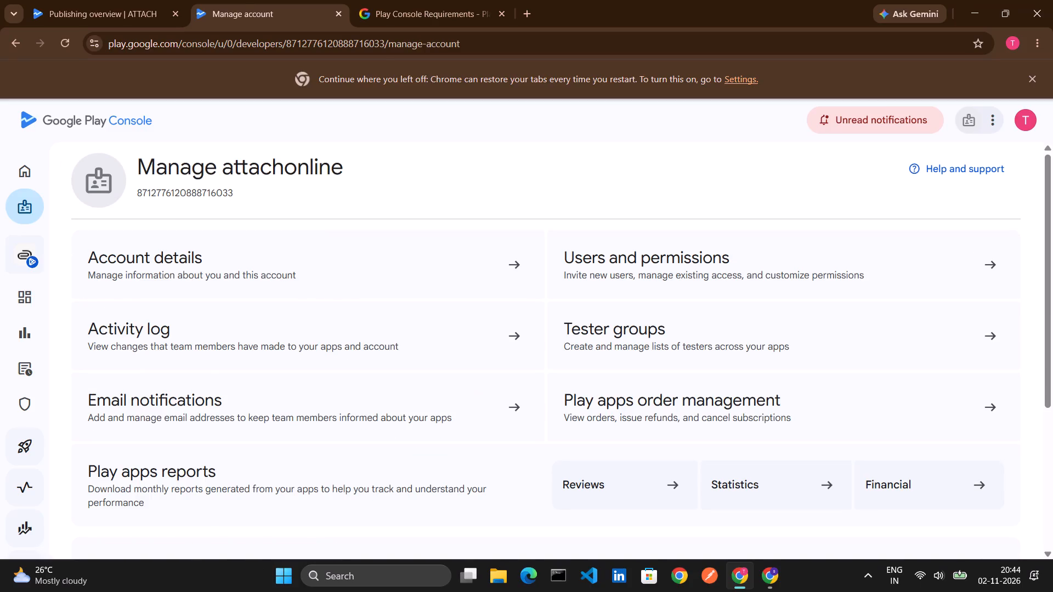
pyautogui.click(42, 170)
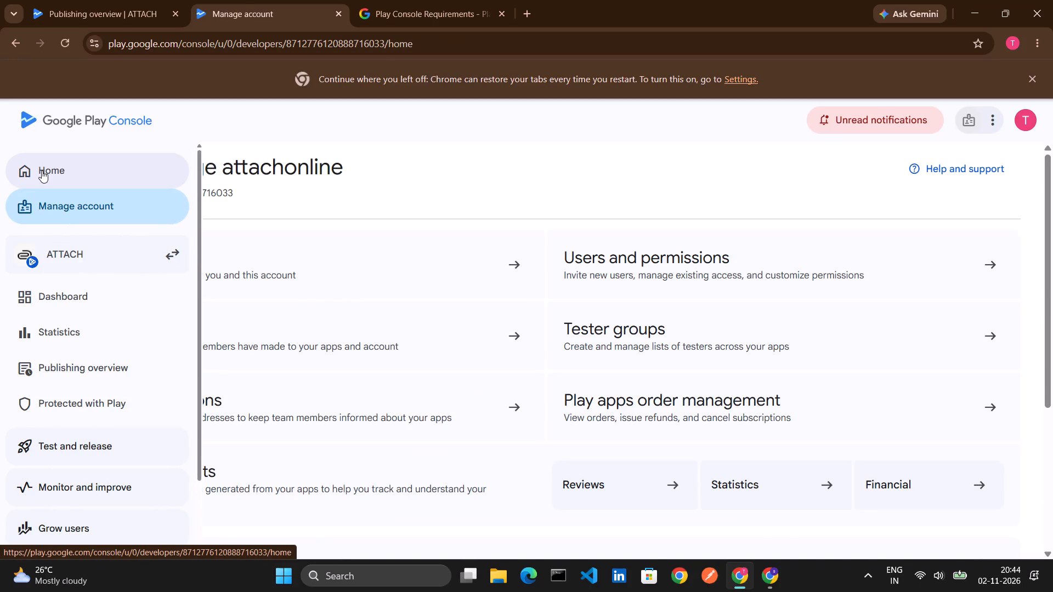
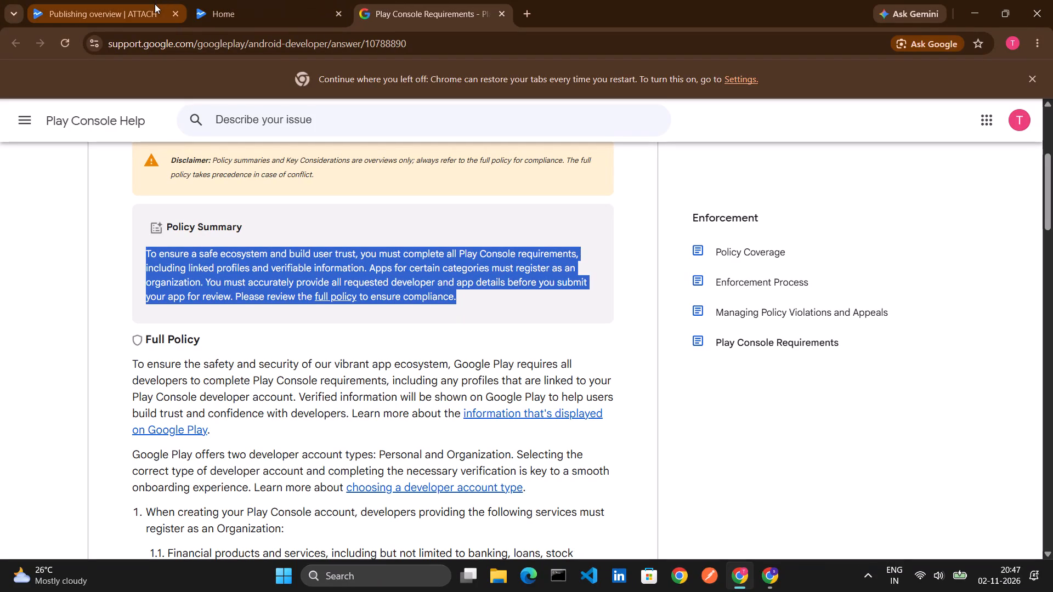
# Reread the Policy Summary paragraph on the Play Console Requirements help page, highlighting its text, and return to the Play Console home page.
pyautogui.click(411, 0)
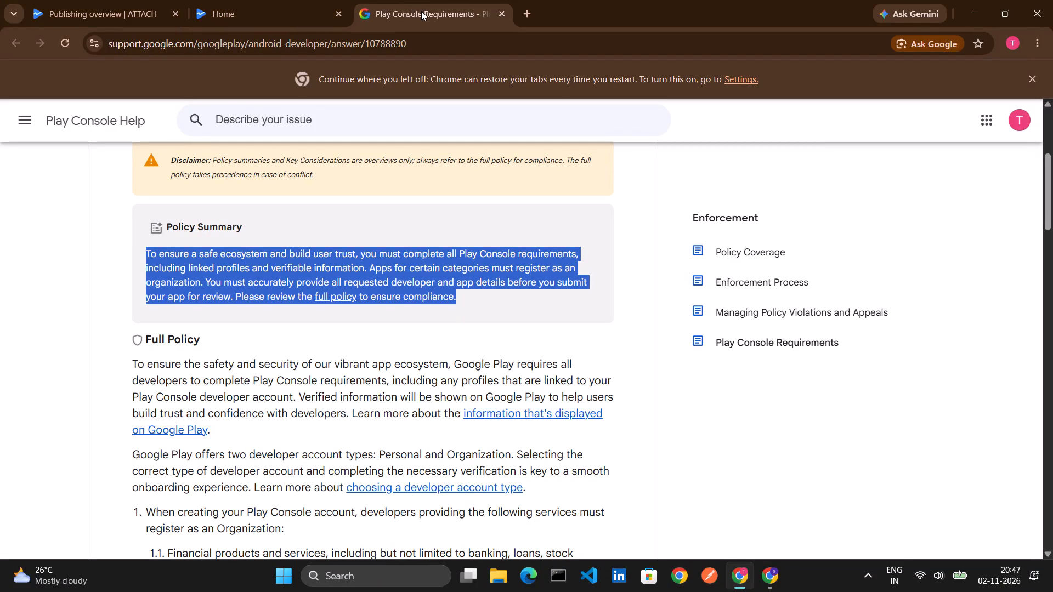
pyautogui.click(267, 255)
pyautogui.tripleClick(172, 259)
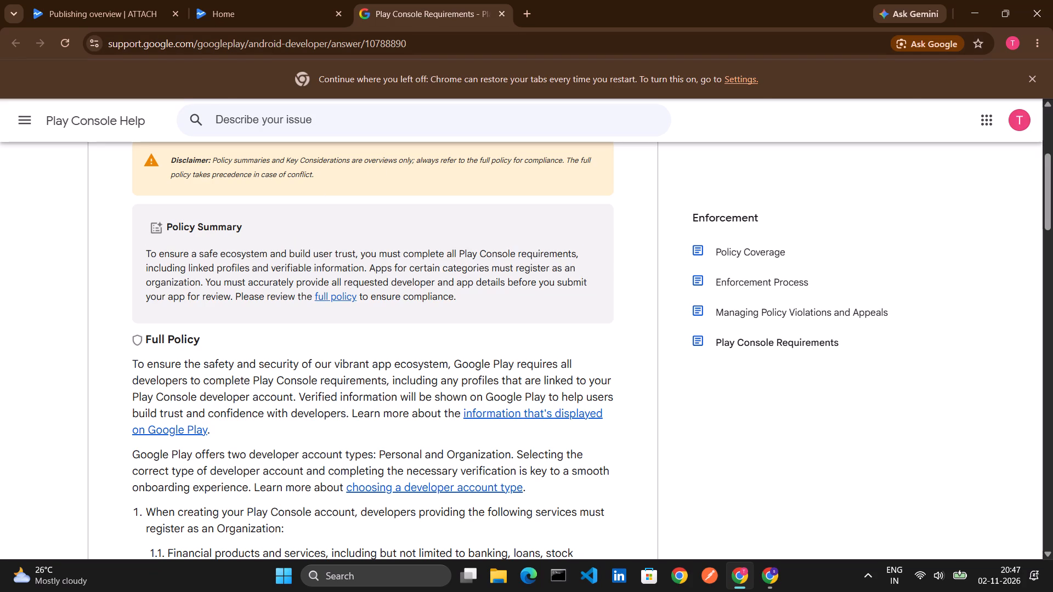
pyautogui.tripleClick(169, 253)
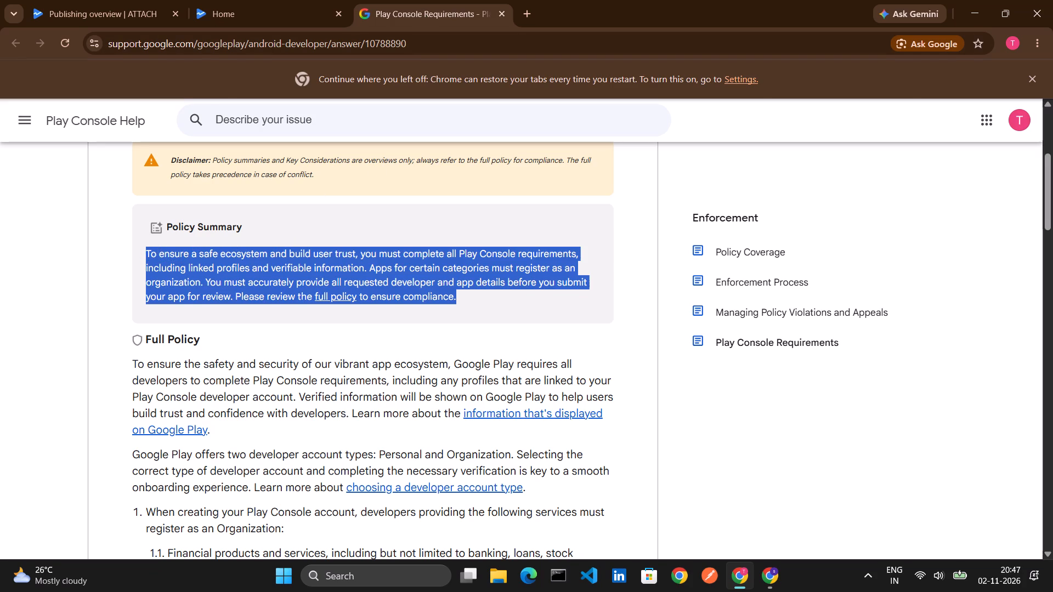
pyautogui.tripleClick(172, 250)
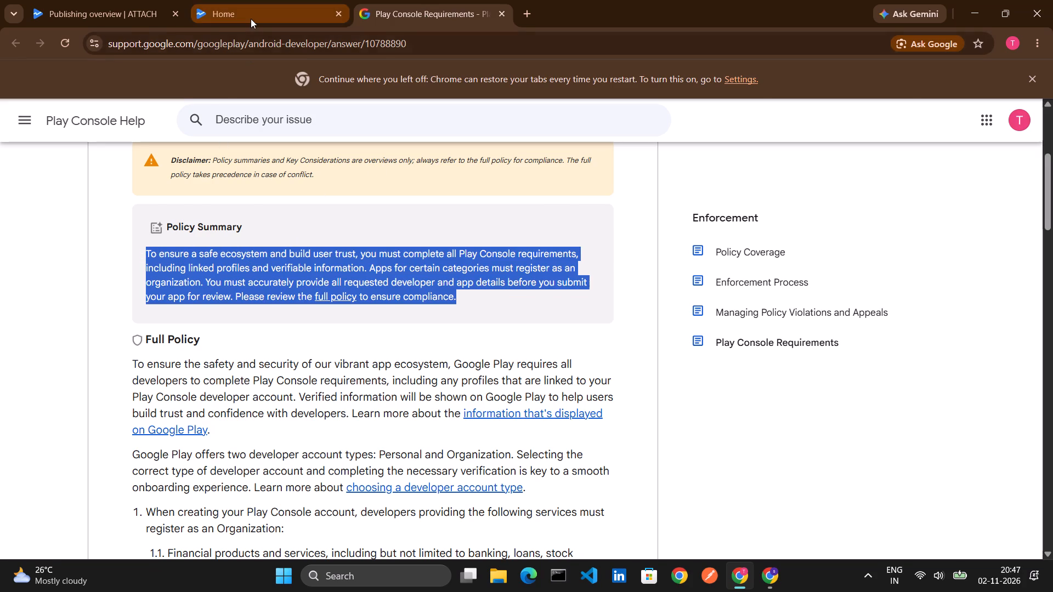
pyautogui.click(251, 19)
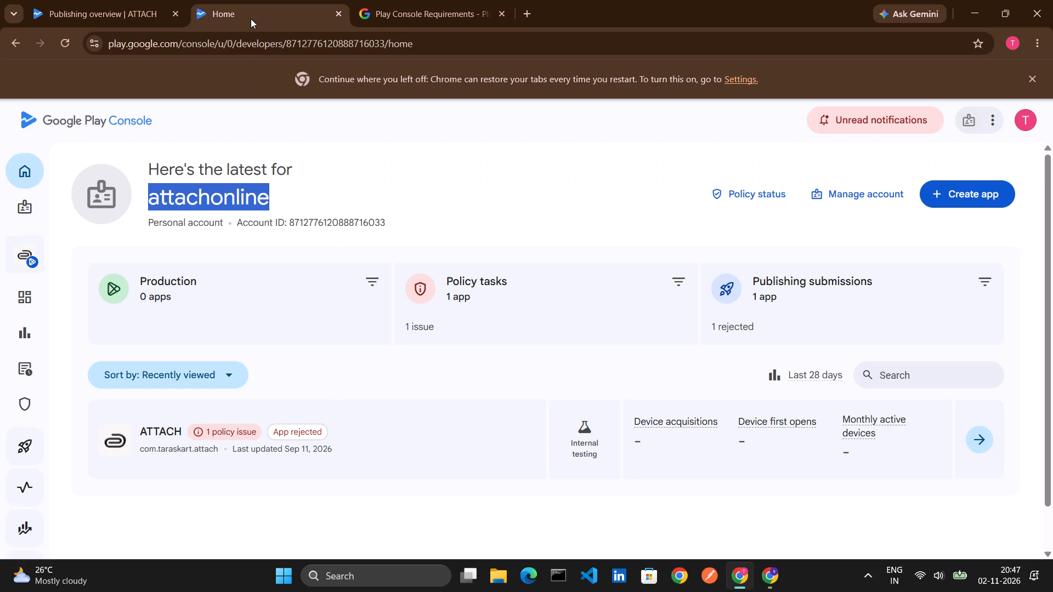
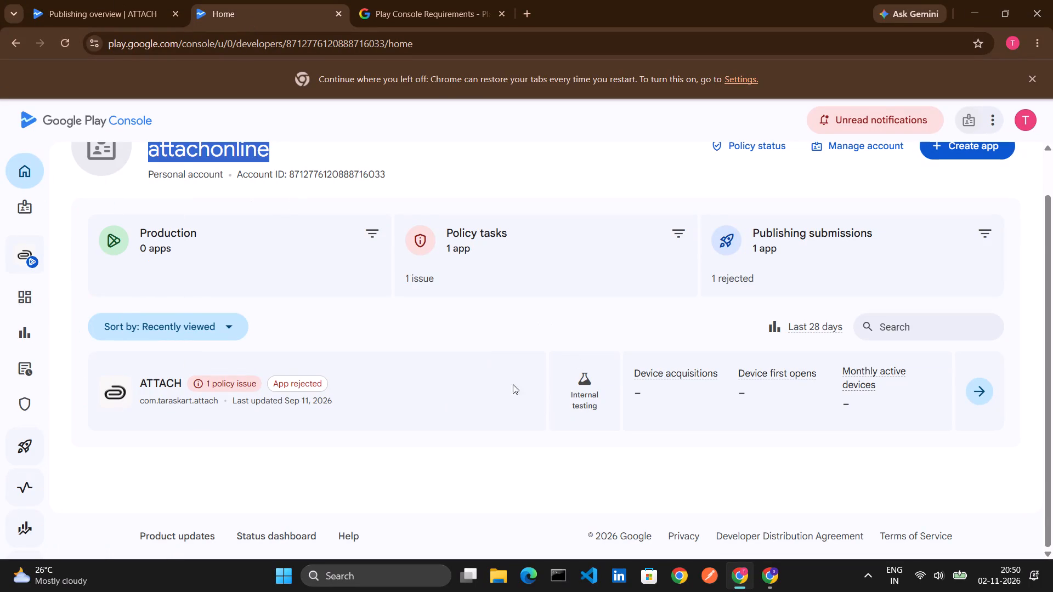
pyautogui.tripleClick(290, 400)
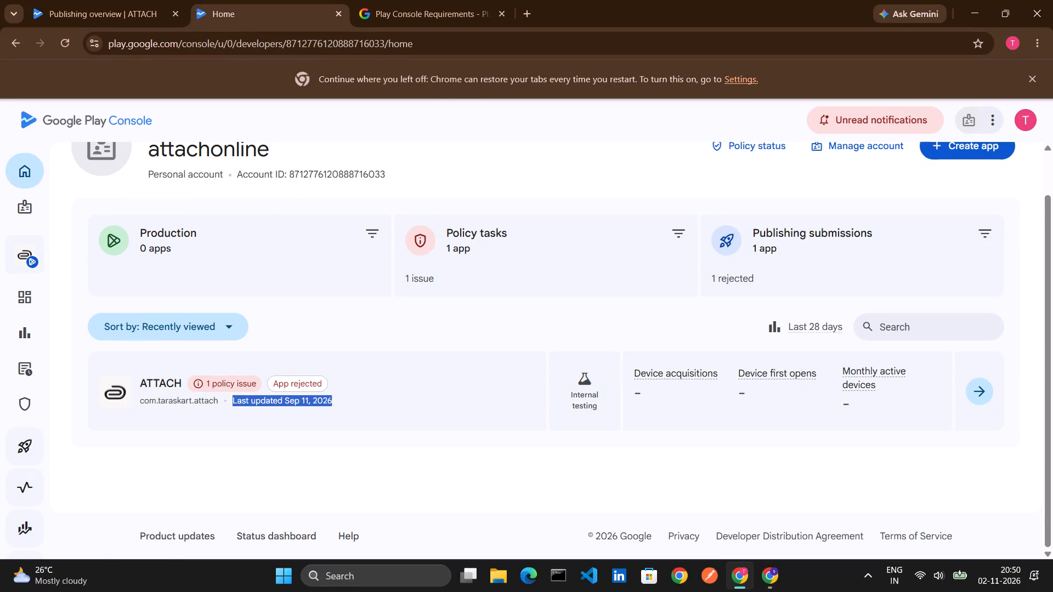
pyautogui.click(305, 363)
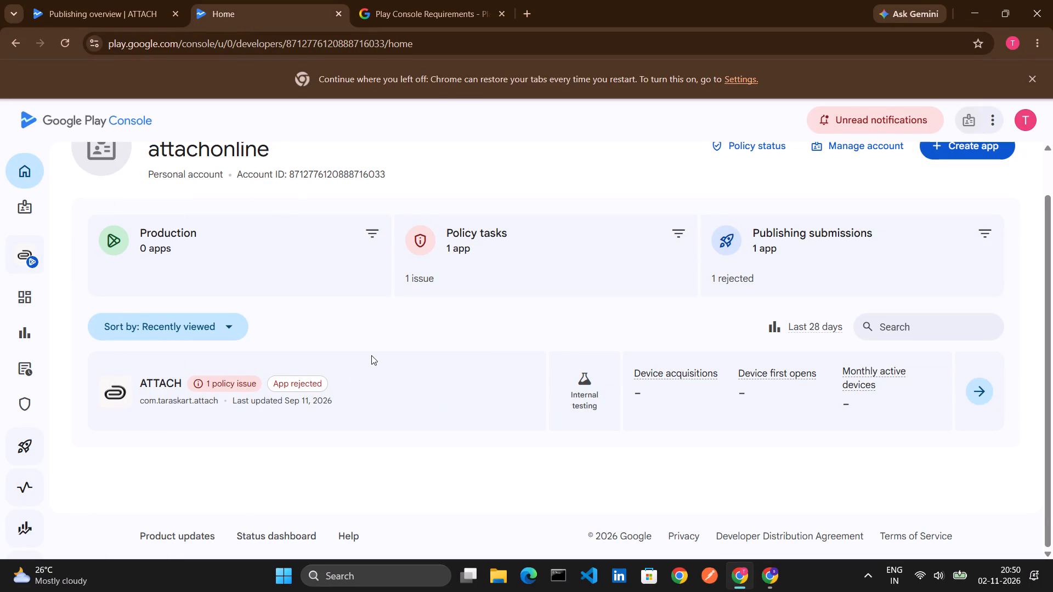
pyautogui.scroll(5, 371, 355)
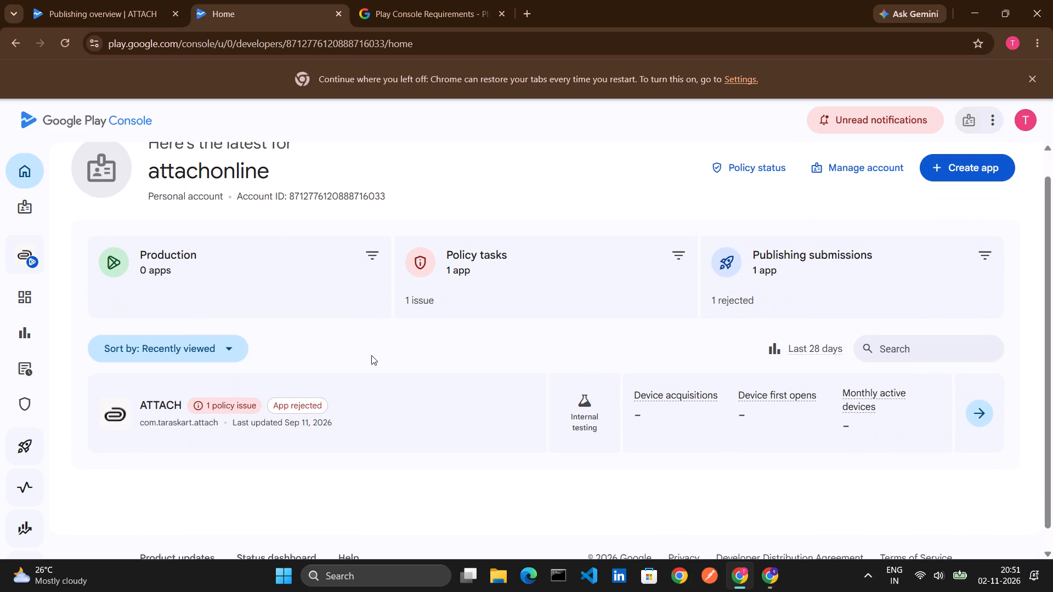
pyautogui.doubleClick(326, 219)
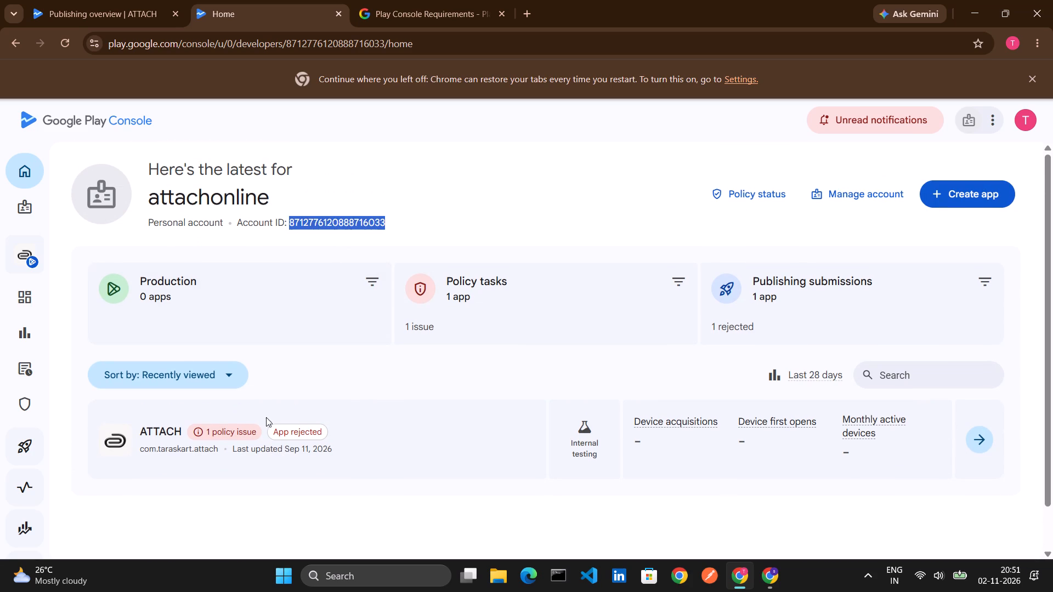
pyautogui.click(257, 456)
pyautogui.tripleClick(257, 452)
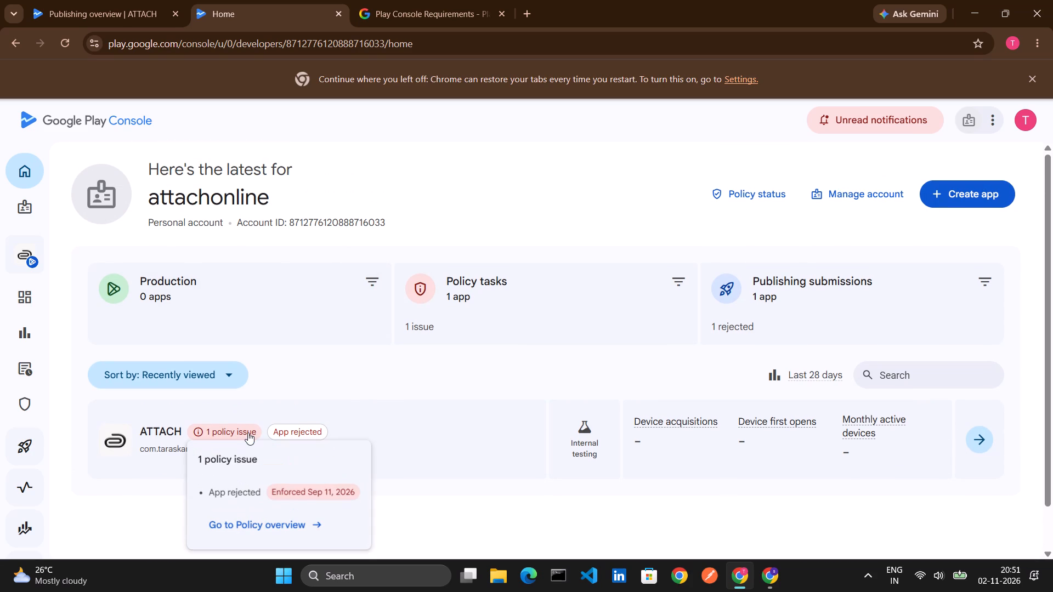
# Open the ATTACH app's policy overview and view the issue details of its Play Console Requirements violation.
pyautogui.click(263, 523)
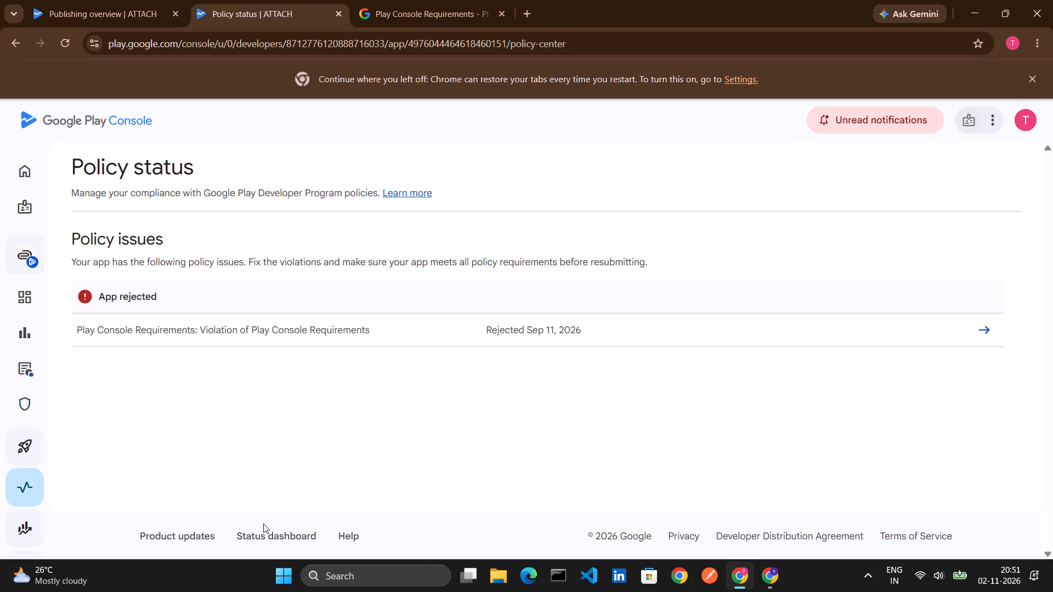
pyautogui.click(988, 333)
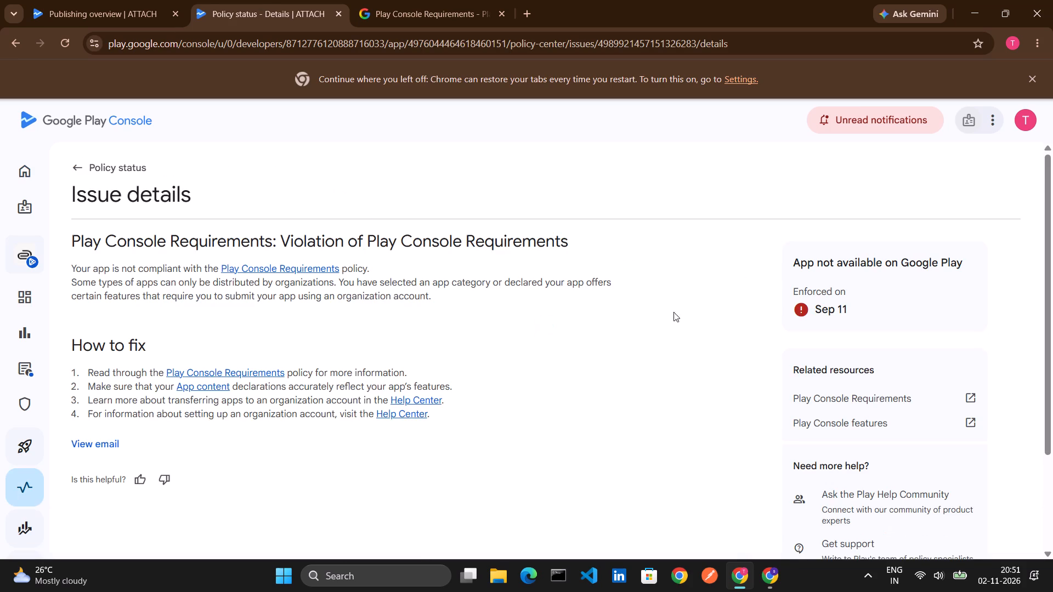
pyautogui.scroll(-2, 622, 357)
pyautogui.scroll(2, 622, 357)
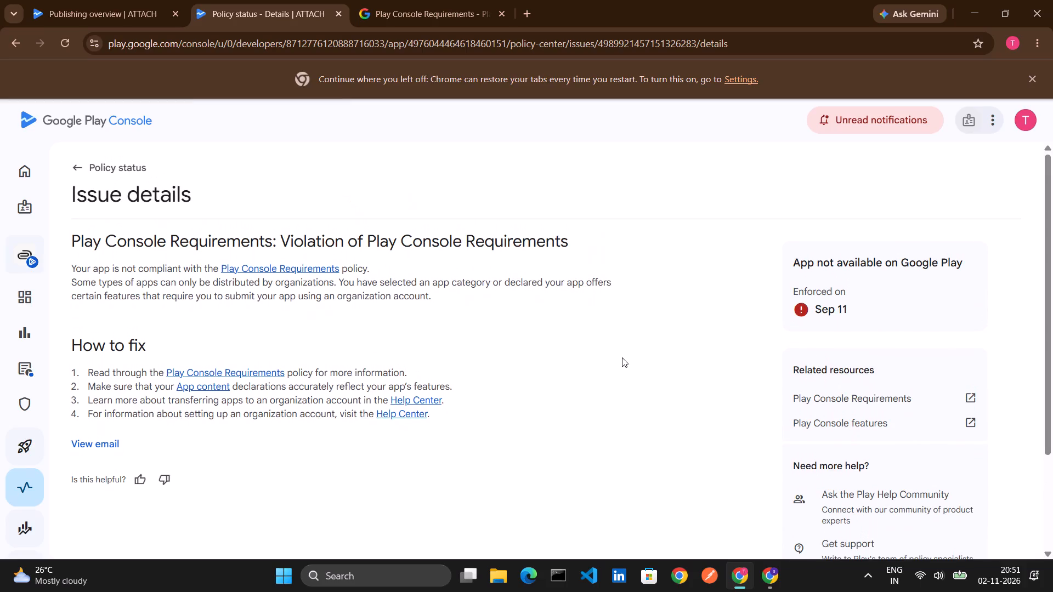
# Open the policy email from the issue details and read its app status, issue details and resolution steps.
pyautogui.click(107, 446)
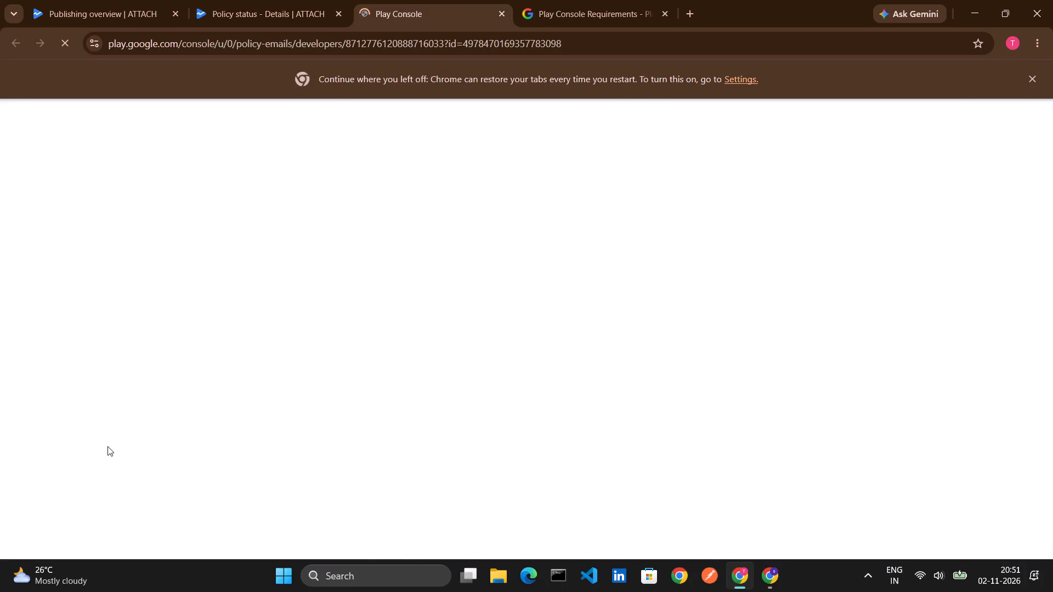
pyautogui.scroll(-1, 407, 415)
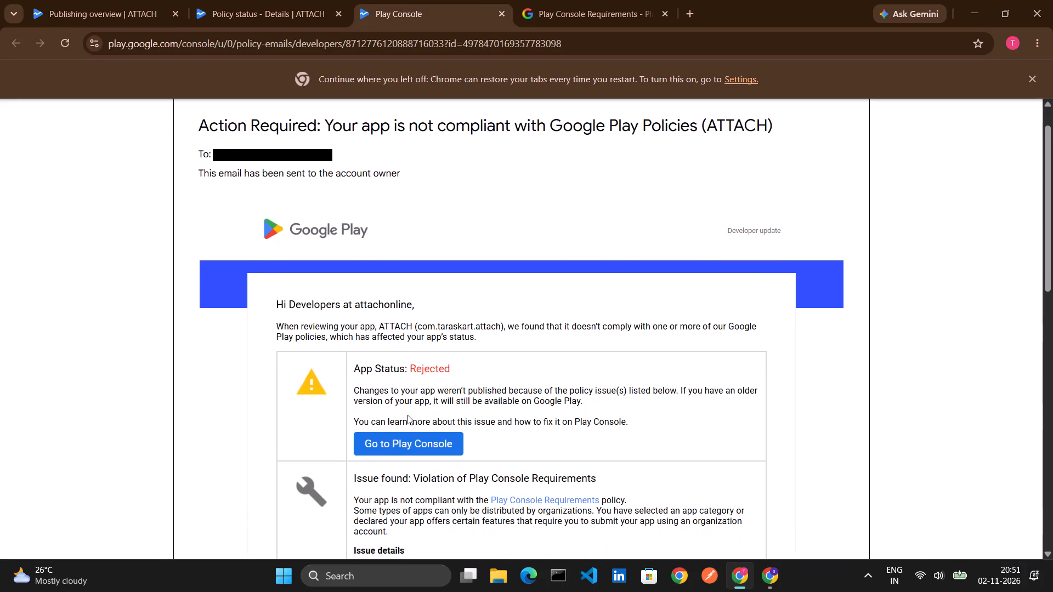
pyautogui.scroll(-2, 407, 415)
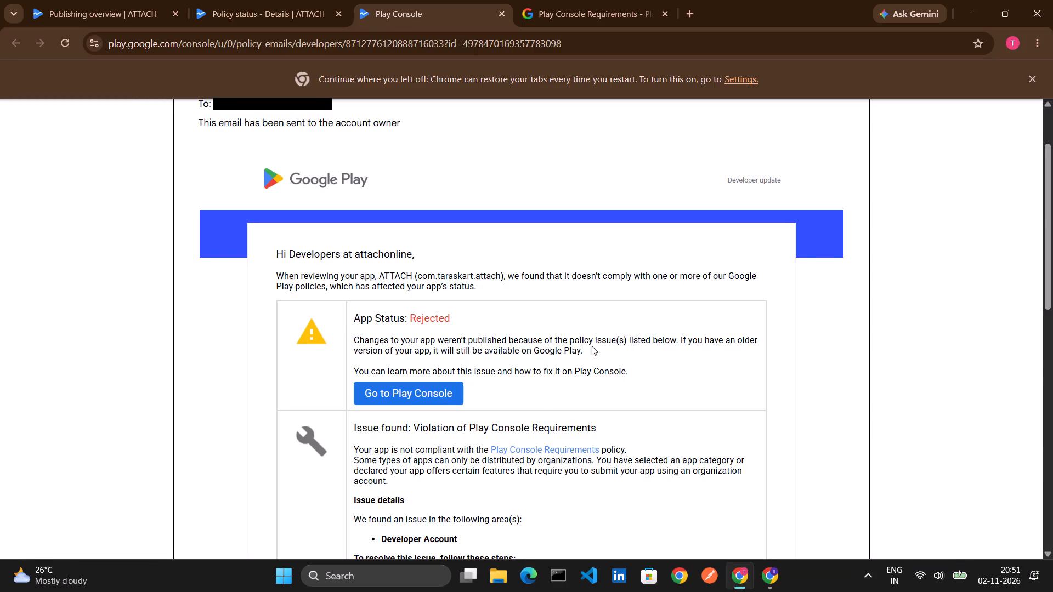
pyautogui.scroll(-1, 601, 366)
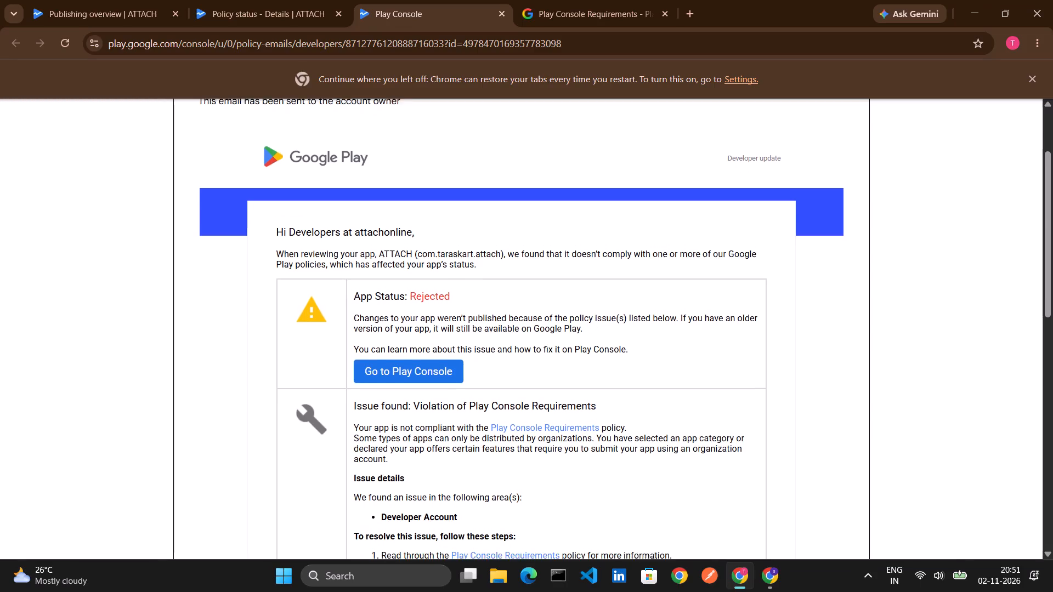
pyautogui.scroll(-3, 601, 366)
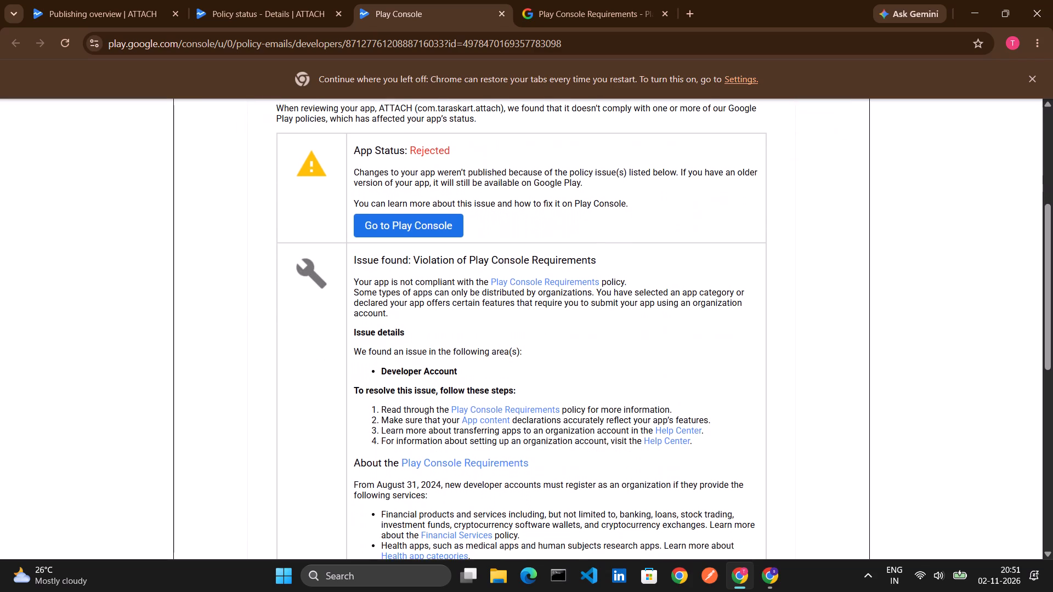
pyautogui.scroll(-1, 601, 366)
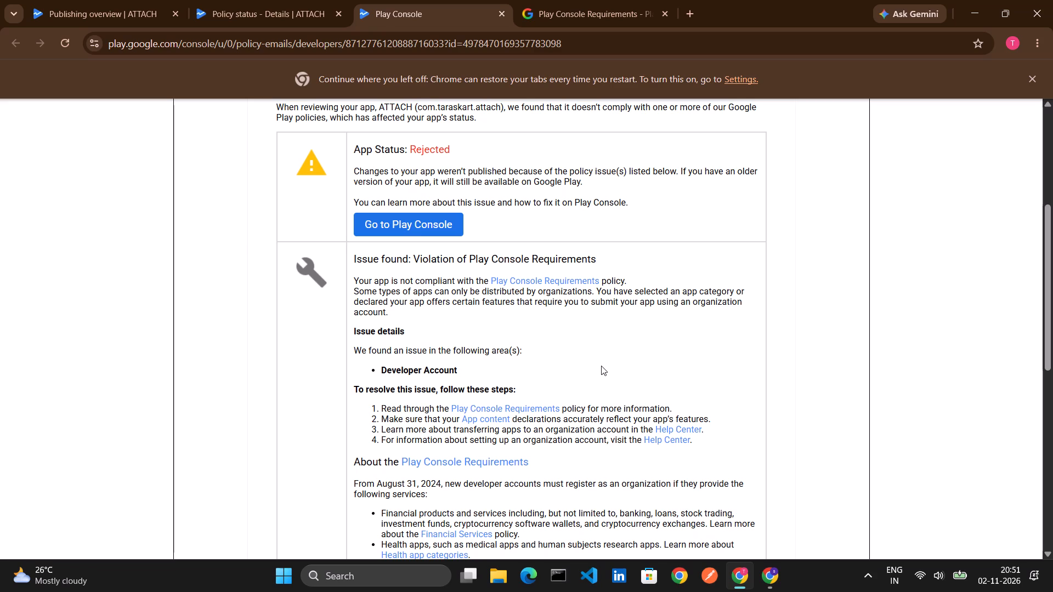
# Return to the policy issue details and open the linked App content page for attachonline's ATTACH app.
pyautogui.click(250, 0)
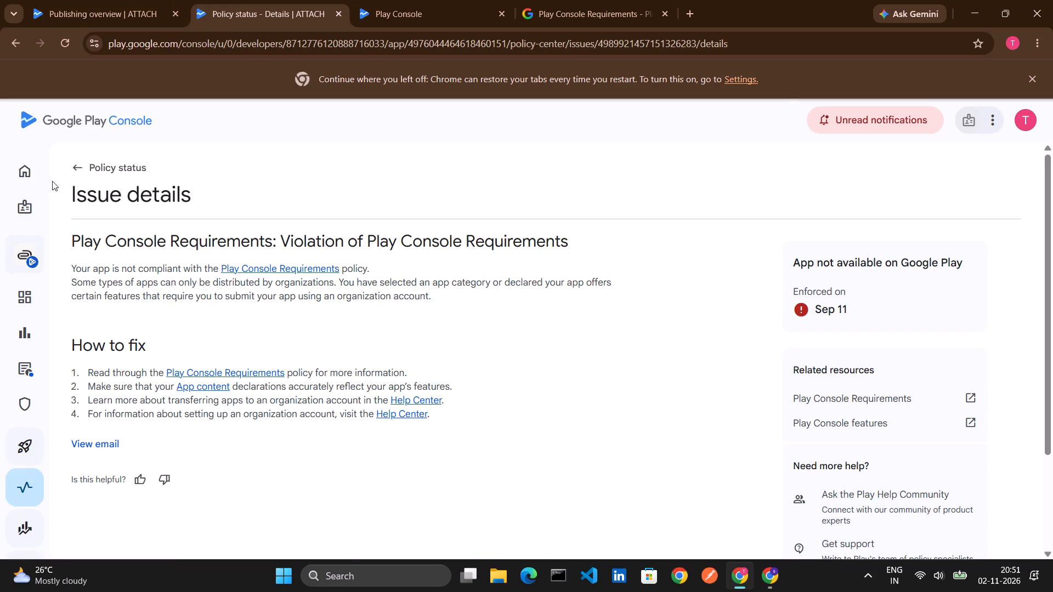
pyautogui.click(74, 163)
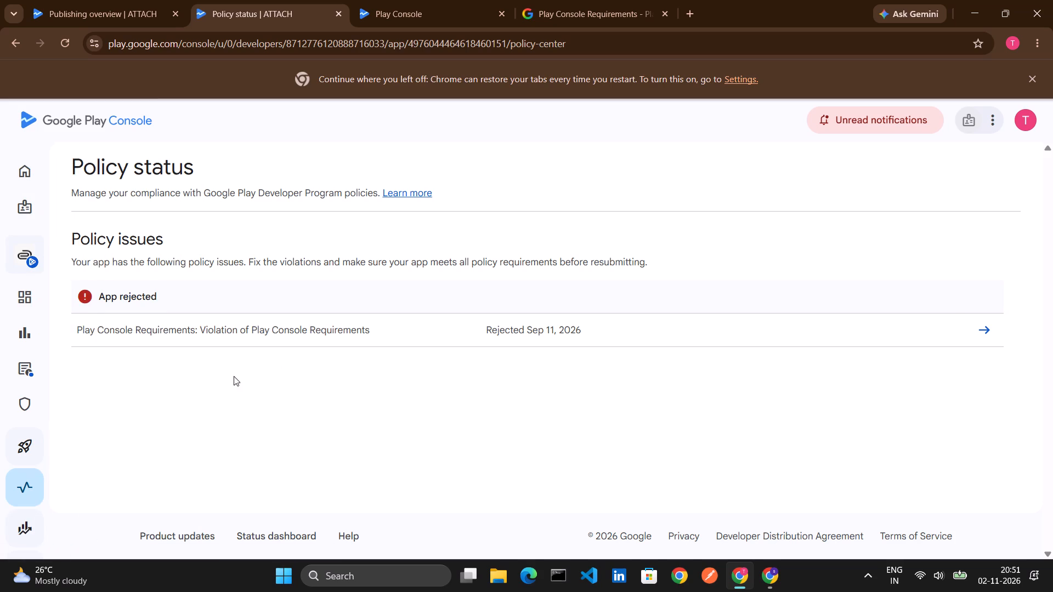
pyautogui.click(978, 327)
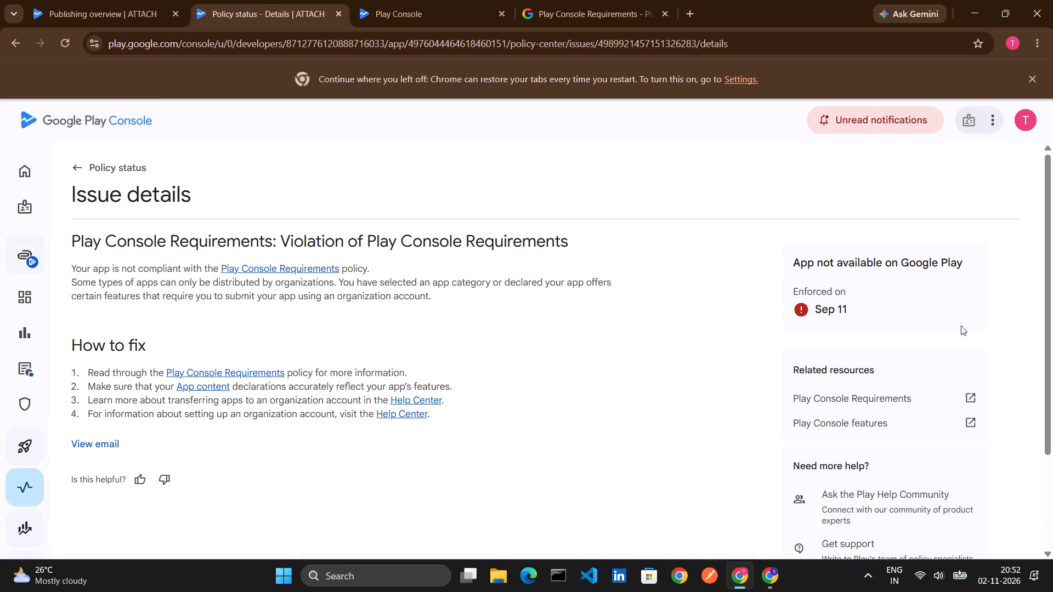
pyautogui.scroll(-1, 542, 385)
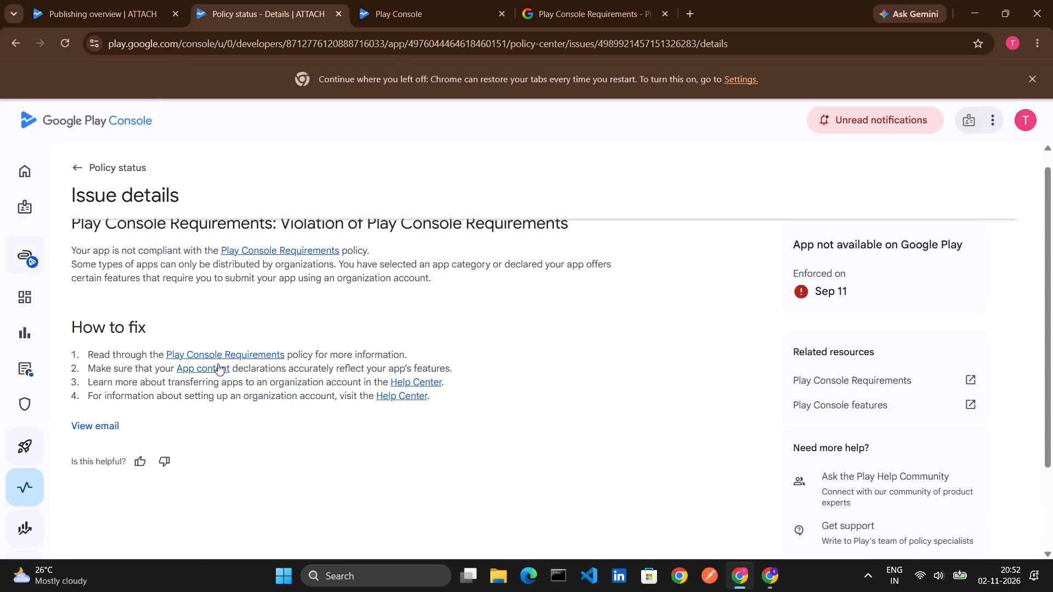
pyautogui.click(208, 366)
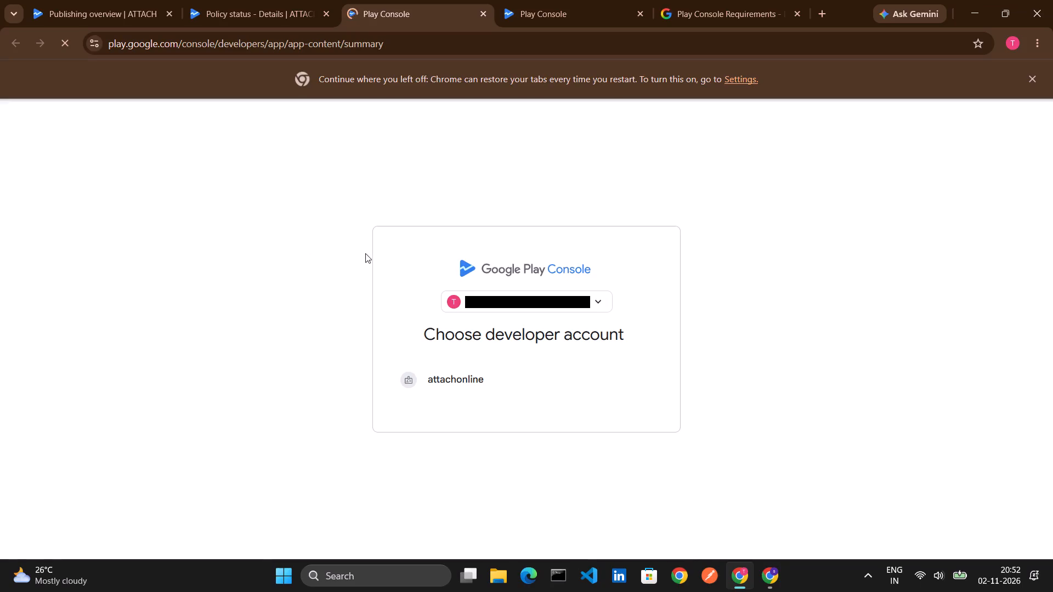
pyautogui.click(420, 375)
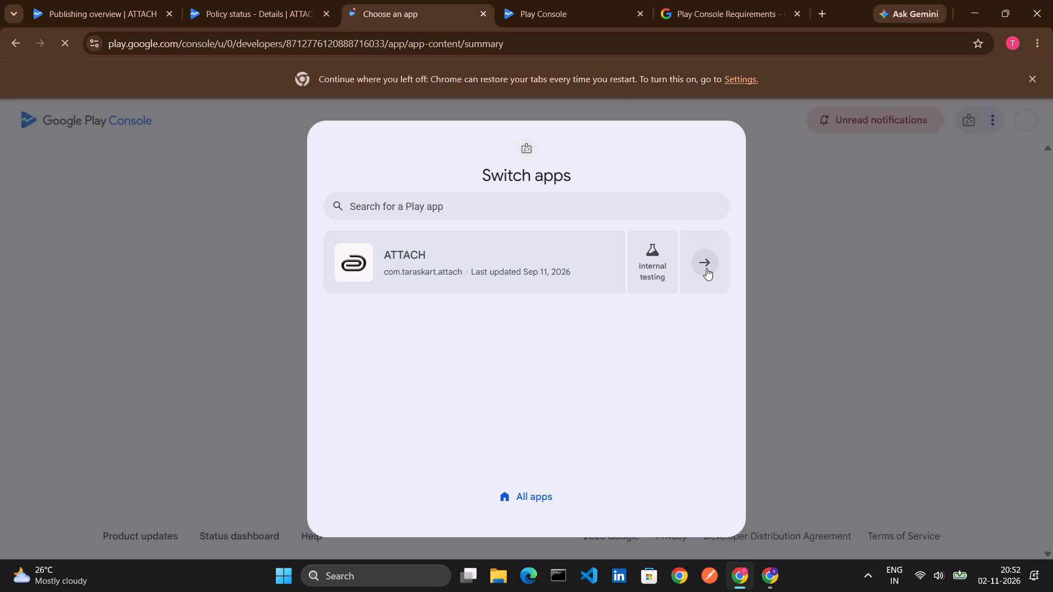
pyautogui.click(707, 265)
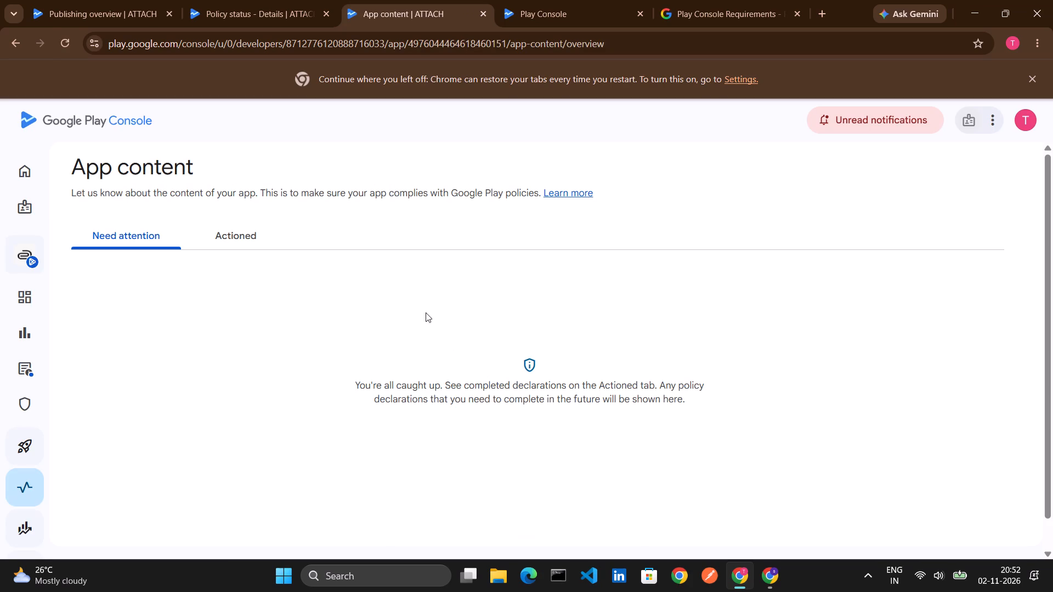
# In the actioned Financial features declaration, deselect Mobile payments and digital wallets and Money transfer and wire services.
pyautogui.click(236, 241)
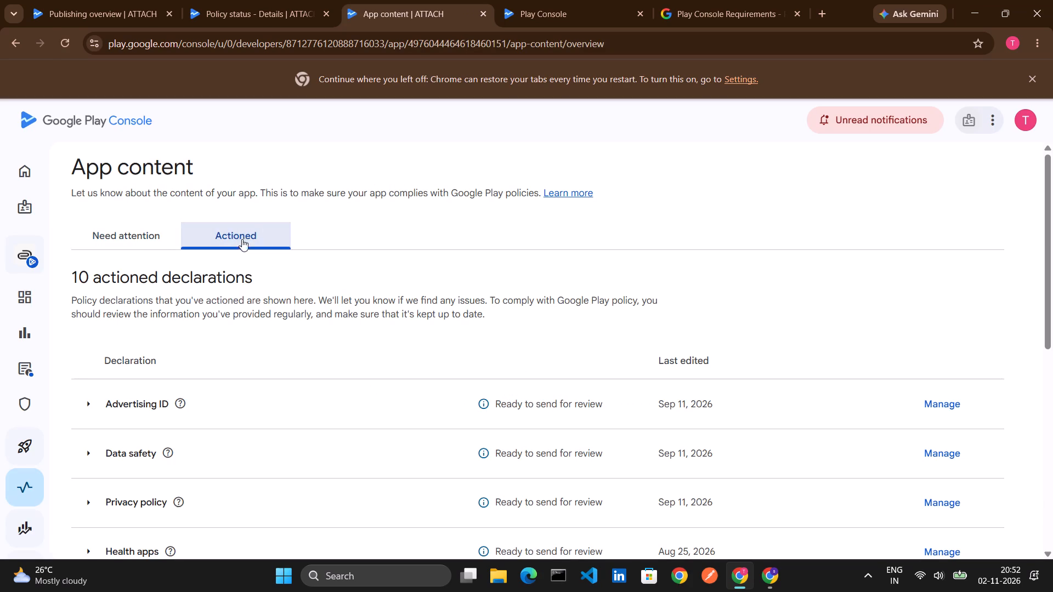
pyautogui.scroll(-1, 346, 393)
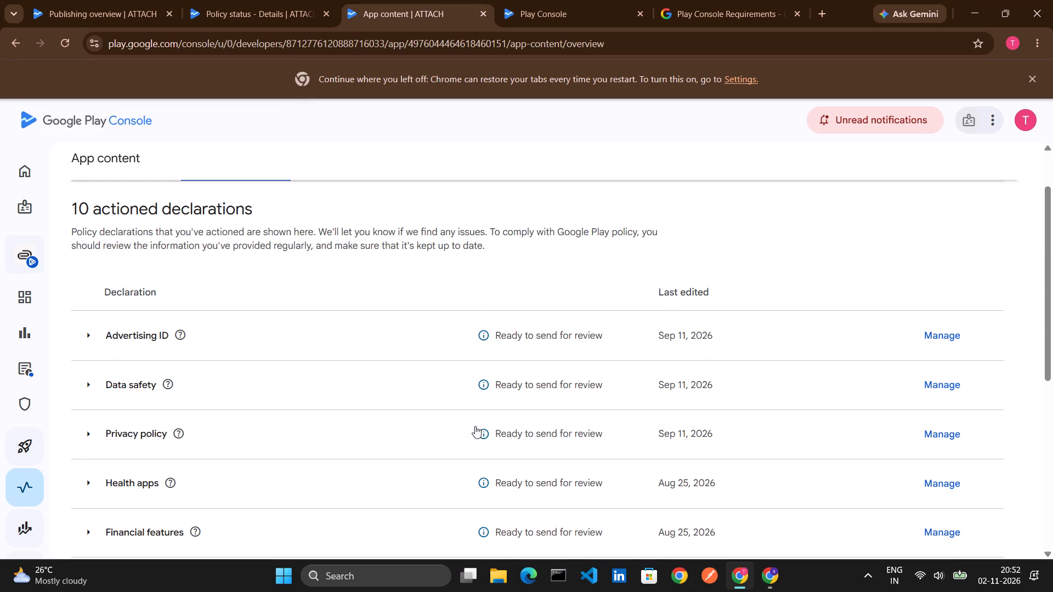
pyautogui.scroll(-2, 491, 431)
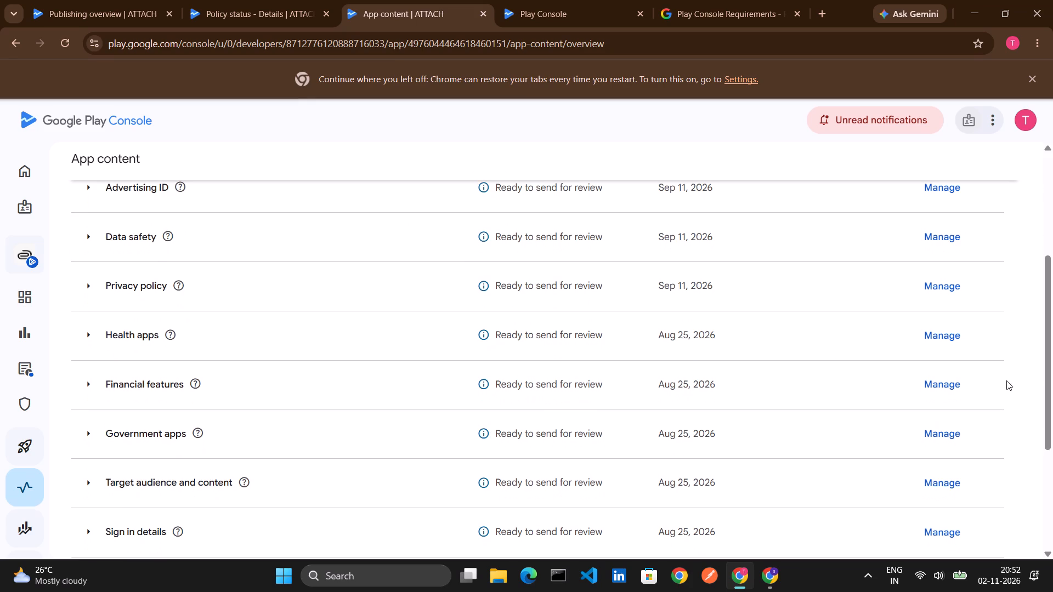
pyautogui.click(941, 375)
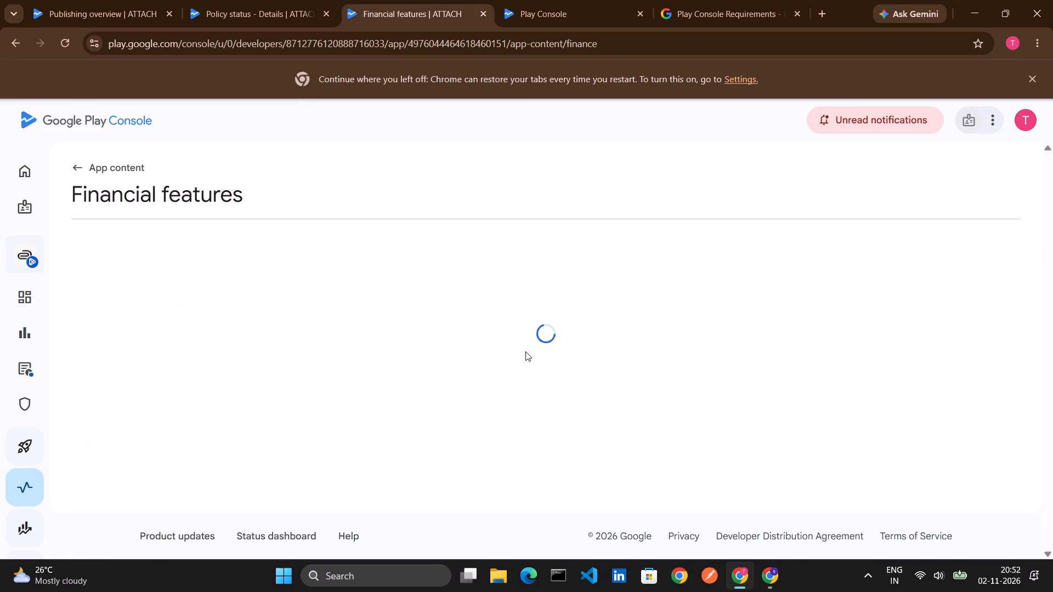
pyautogui.scroll(-2, 361, 374)
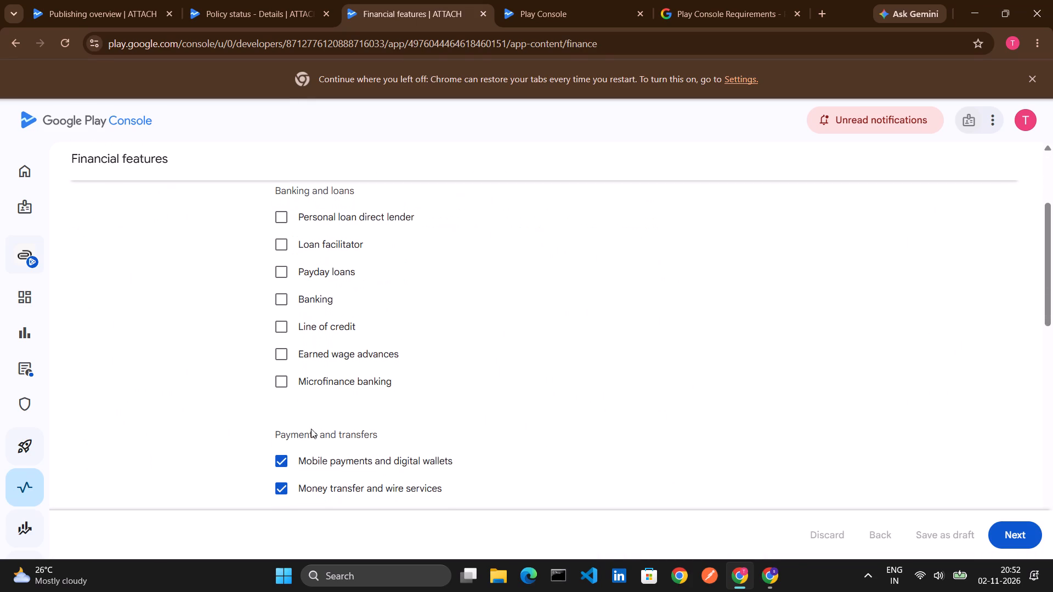
pyautogui.click(280, 459)
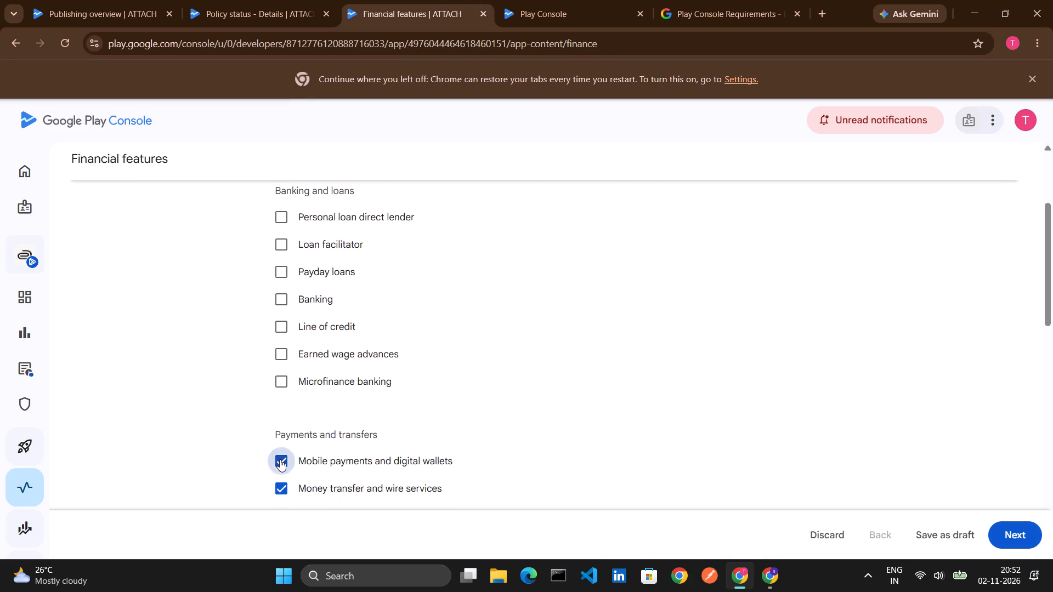
pyautogui.click(276, 488)
# Examine all the options in the Financial features declaration, from Banking and loans through Other and the no-financial-features choice.
pyautogui.scroll(-2, 335, 442)
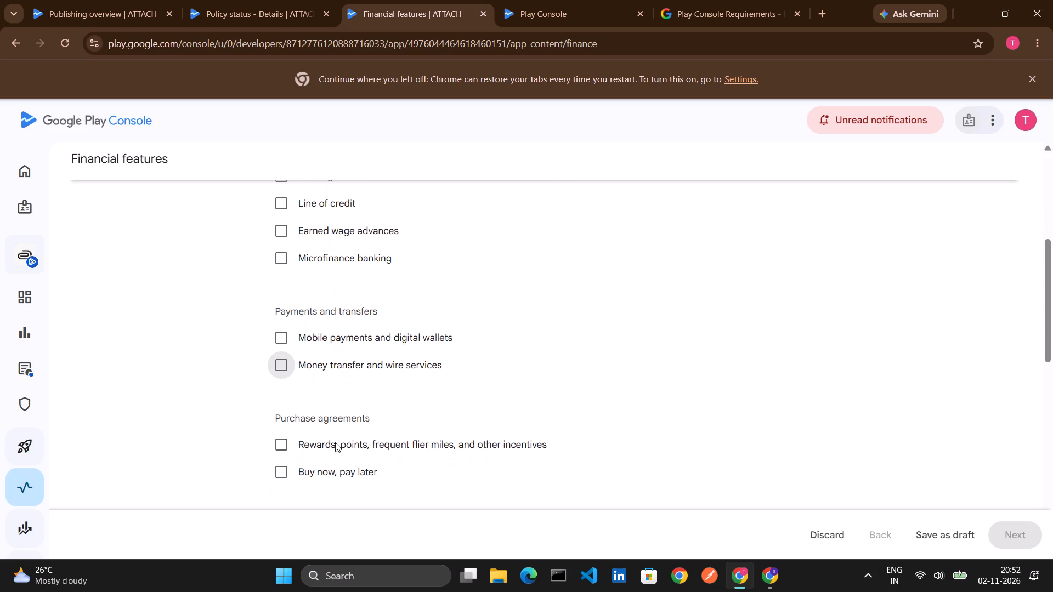
pyautogui.scroll(-1, 555, 448)
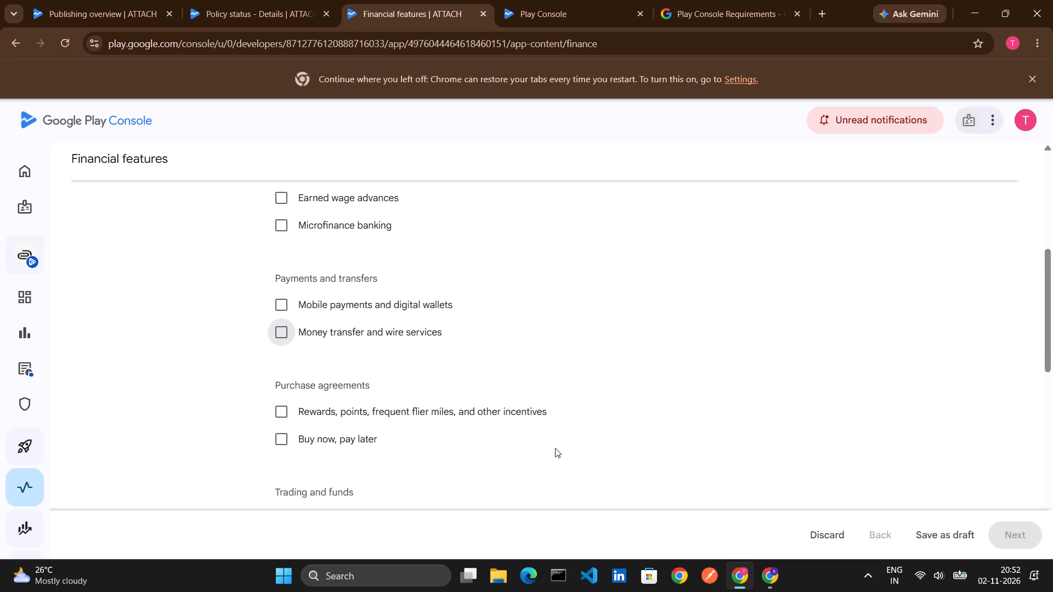
pyautogui.scroll(-4, 555, 448)
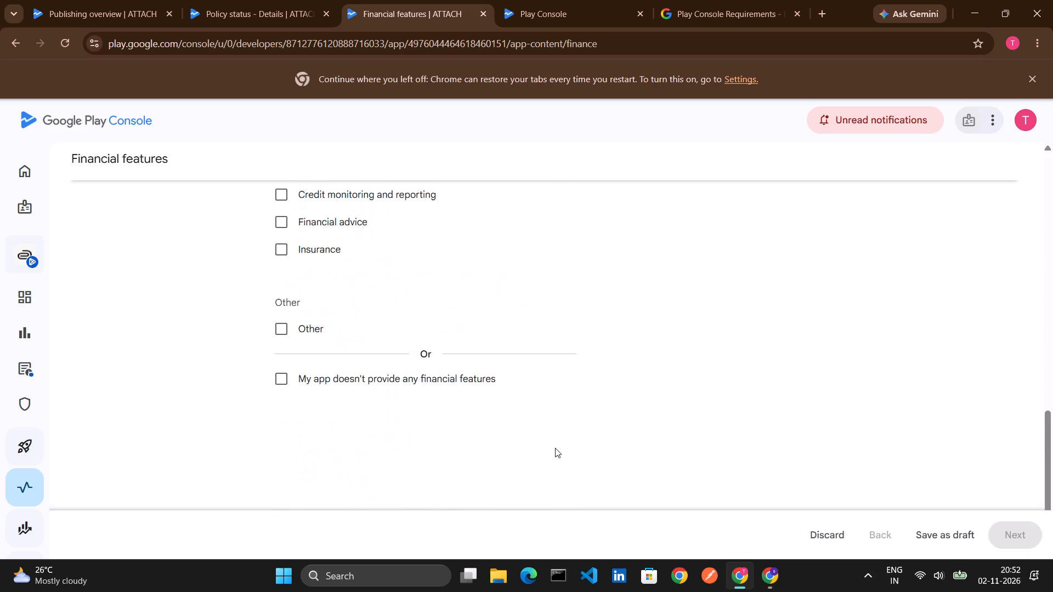
pyautogui.scroll(2, 555, 448)
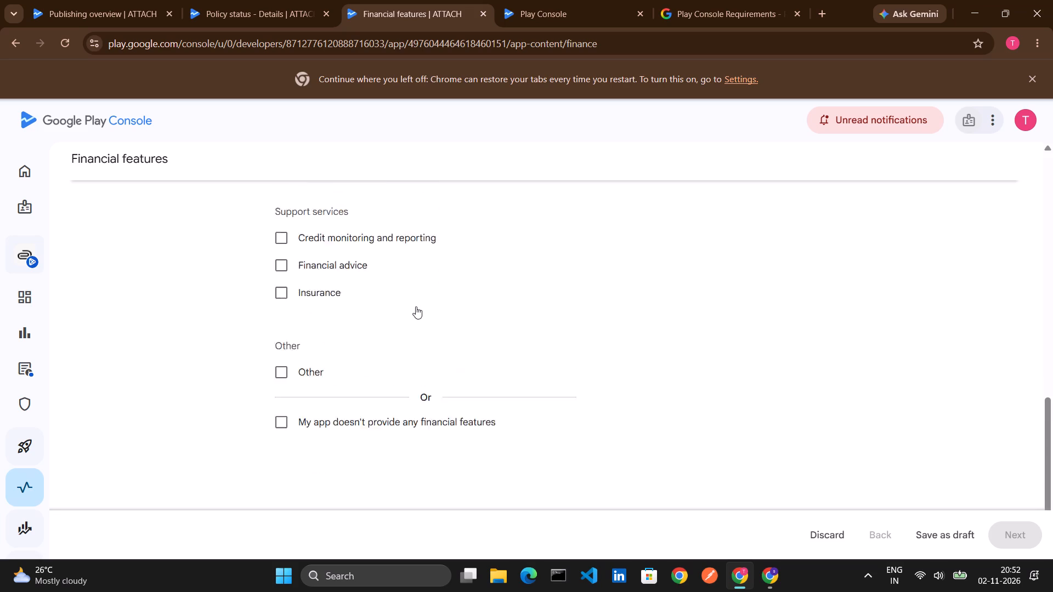
pyautogui.scroll(4, 416, 306)
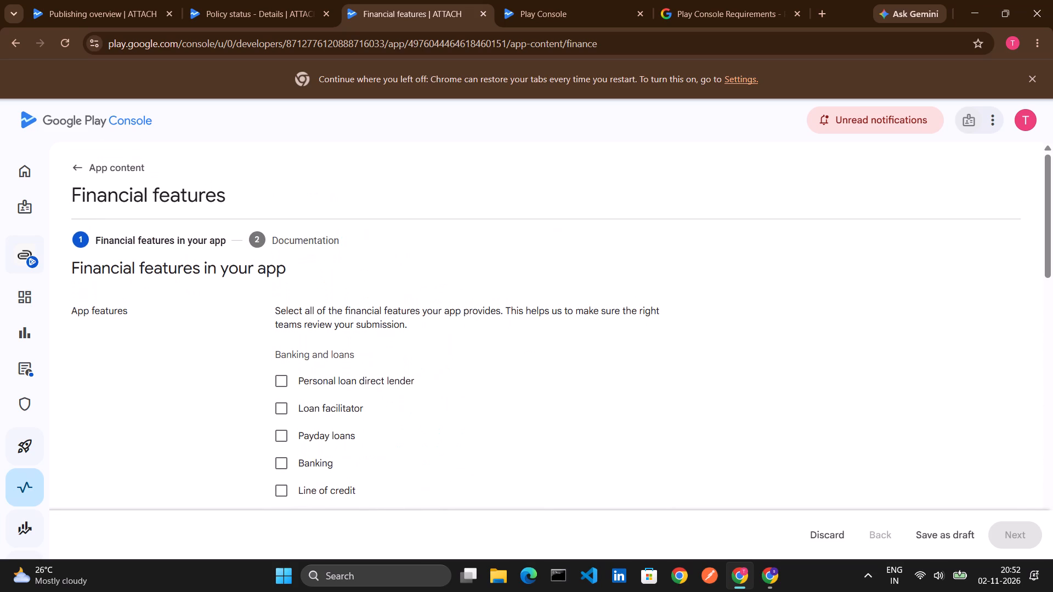
pyautogui.scroll(-2, 416, 306)
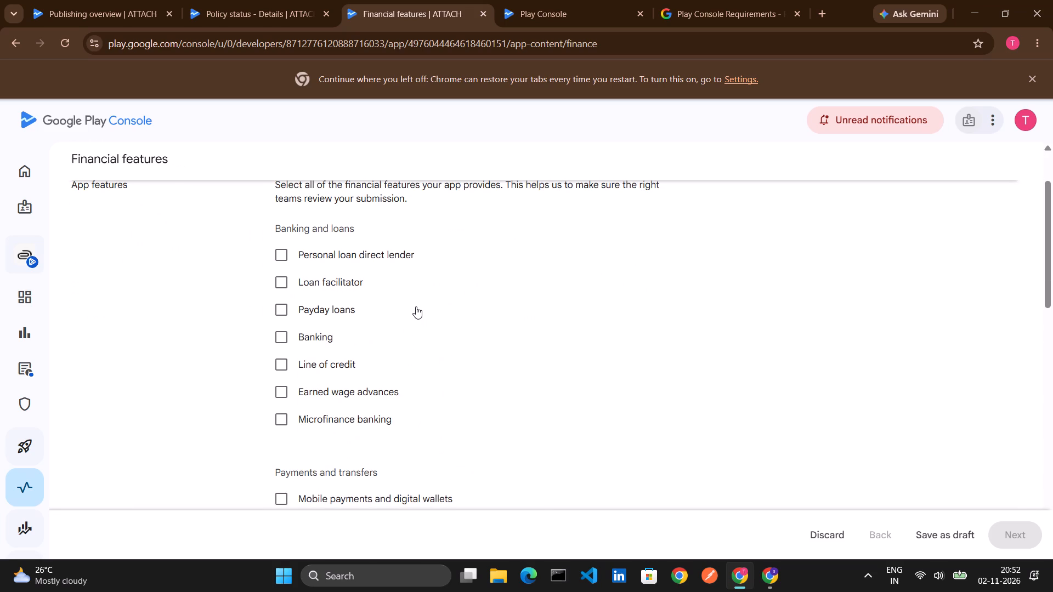
pyautogui.scroll(-2, 360, 365)
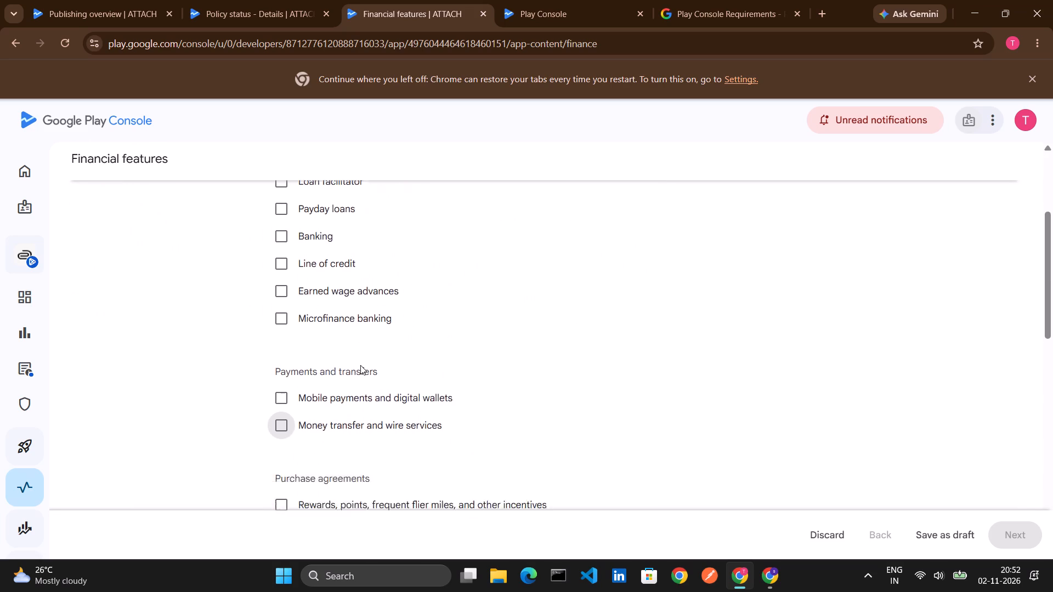
pyautogui.scroll(-4, 360, 365)
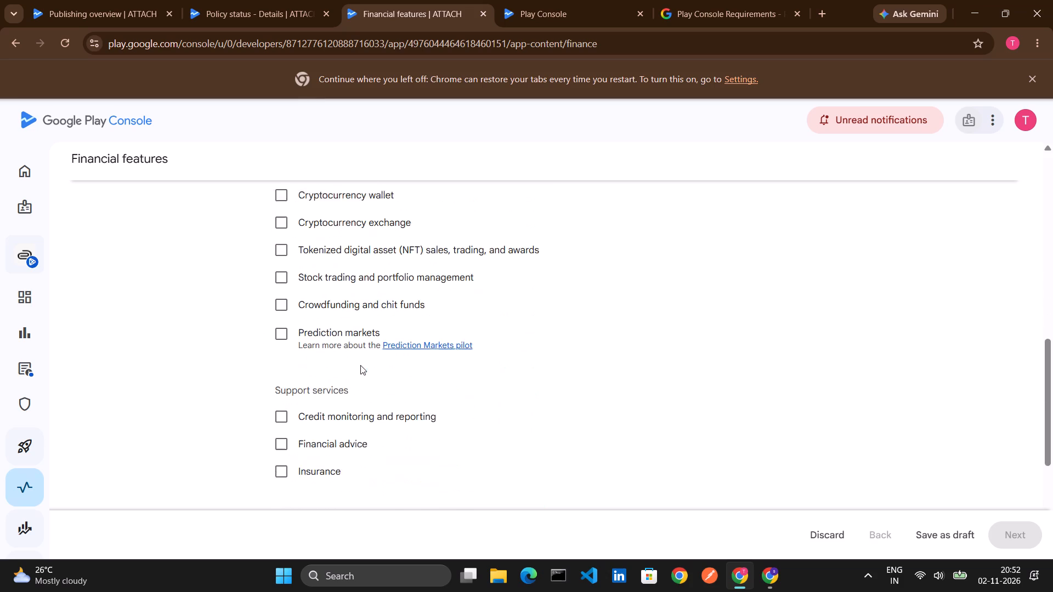
pyautogui.scroll(-1, 360, 365)
pyautogui.scroll(8, 360, 365)
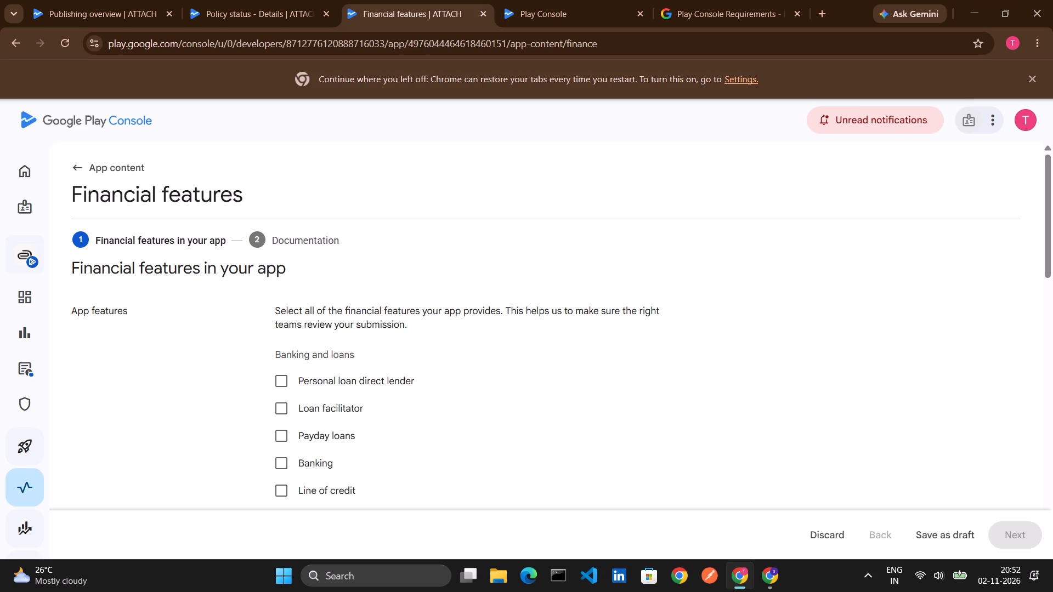
pyautogui.scroll(-1, 409, 315)
pyautogui.scroll(1, 409, 315)
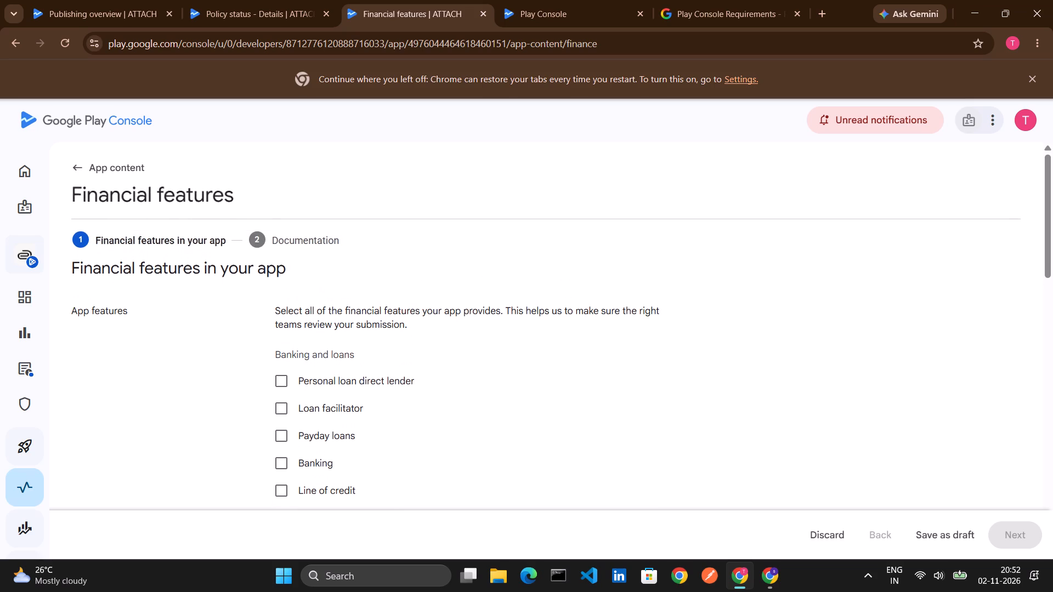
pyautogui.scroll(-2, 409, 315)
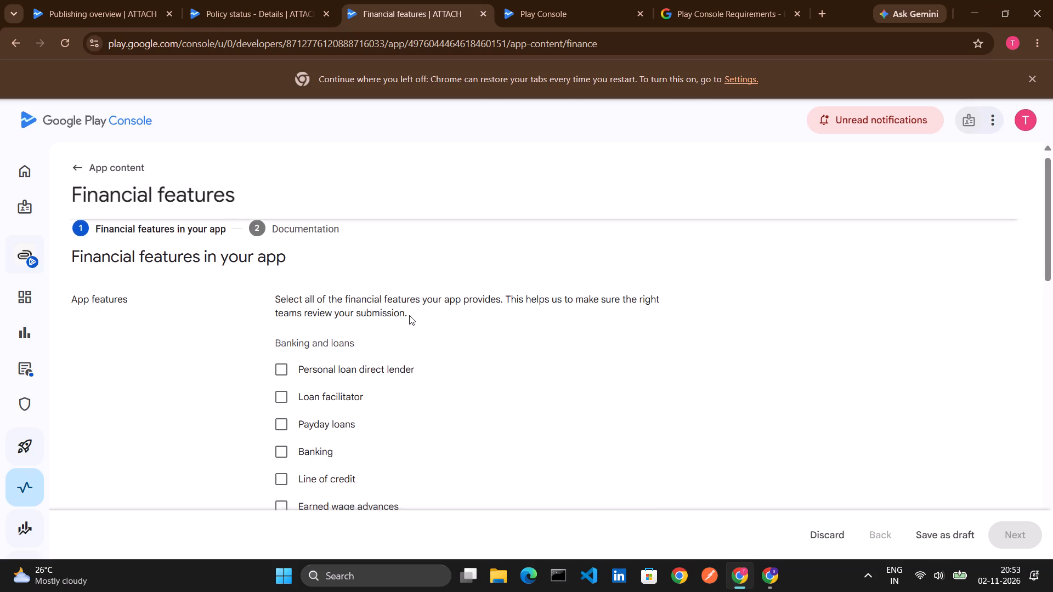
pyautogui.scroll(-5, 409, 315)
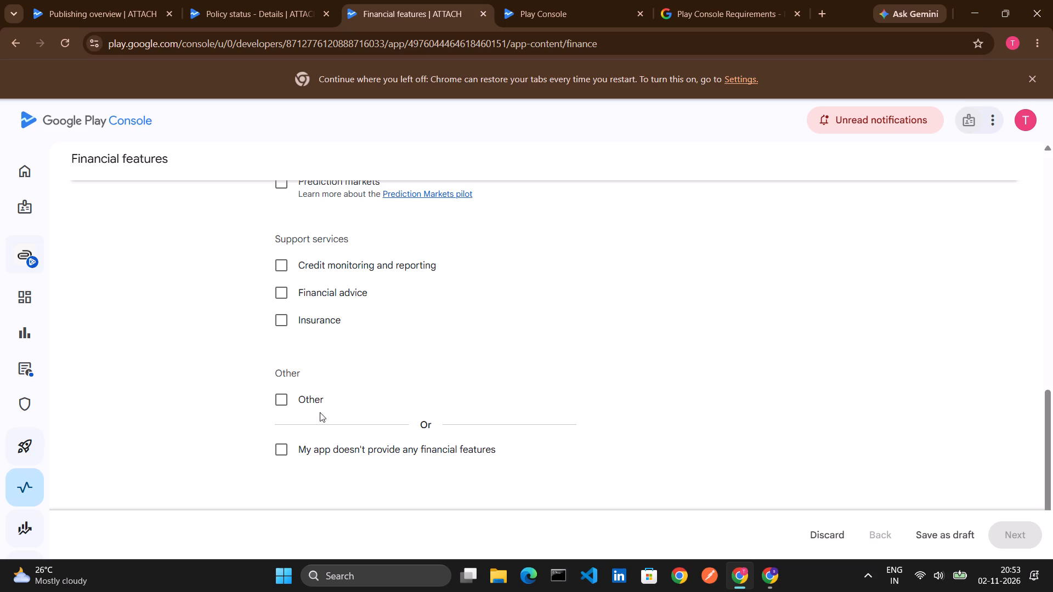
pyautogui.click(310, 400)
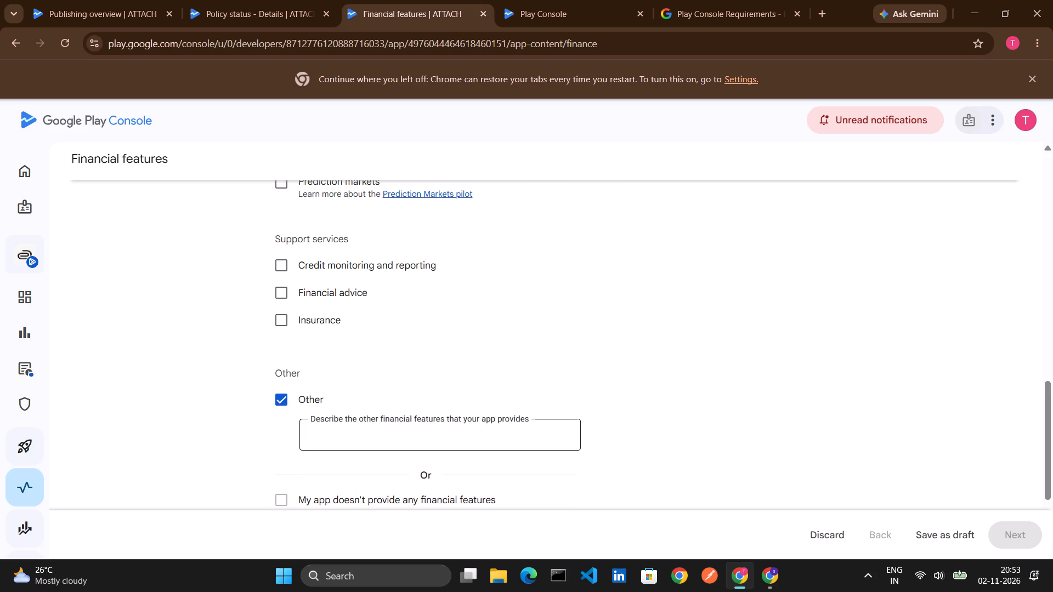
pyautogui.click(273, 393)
# Declare only Mobile payments and digital wallets as the app's financial feature, continue past Documentation and save the declaration.
pyautogui.scroll(1, 337, 382)
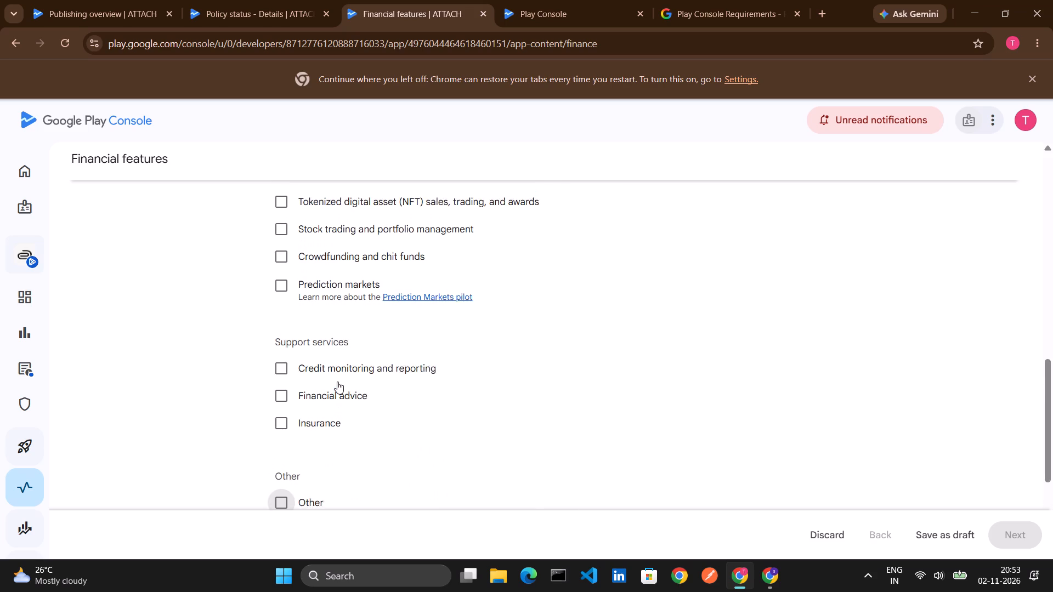
pyautogui.scroll(2, 337, 382)
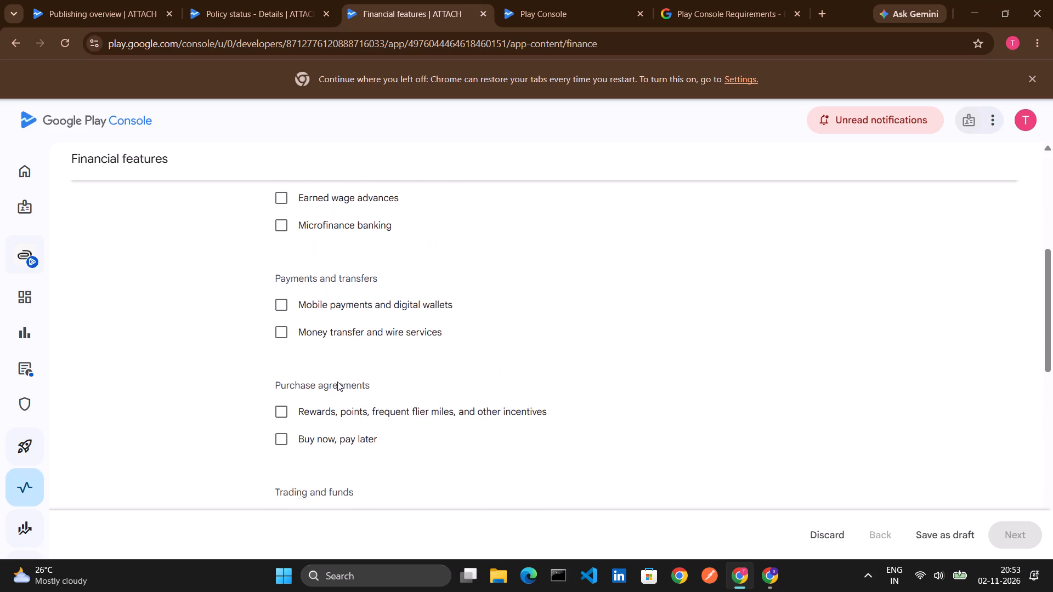
pyautogui.scroll(1, 337, 382)
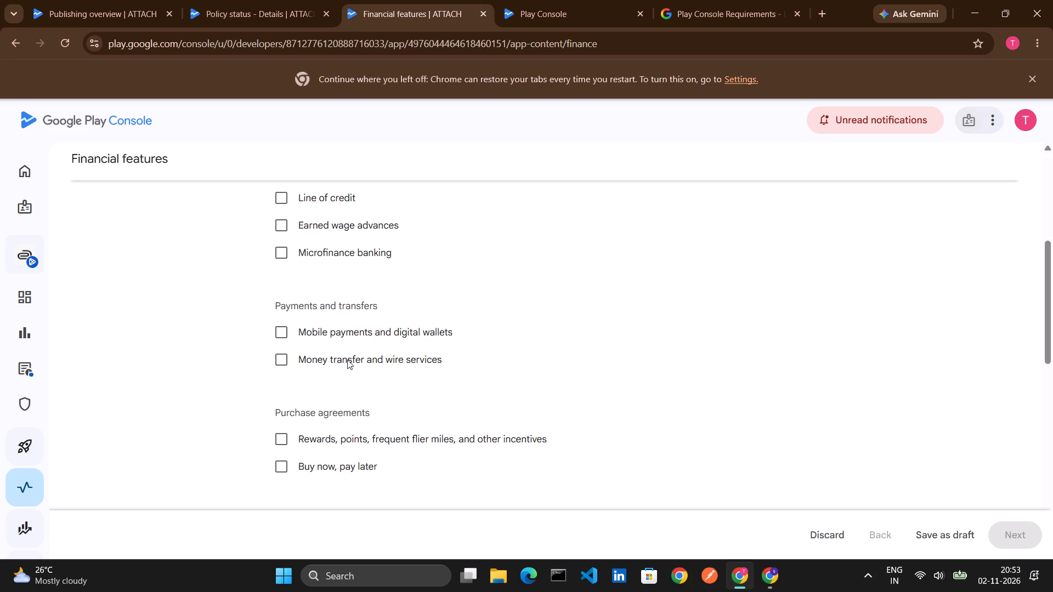
pyautogui.click(337, 338)
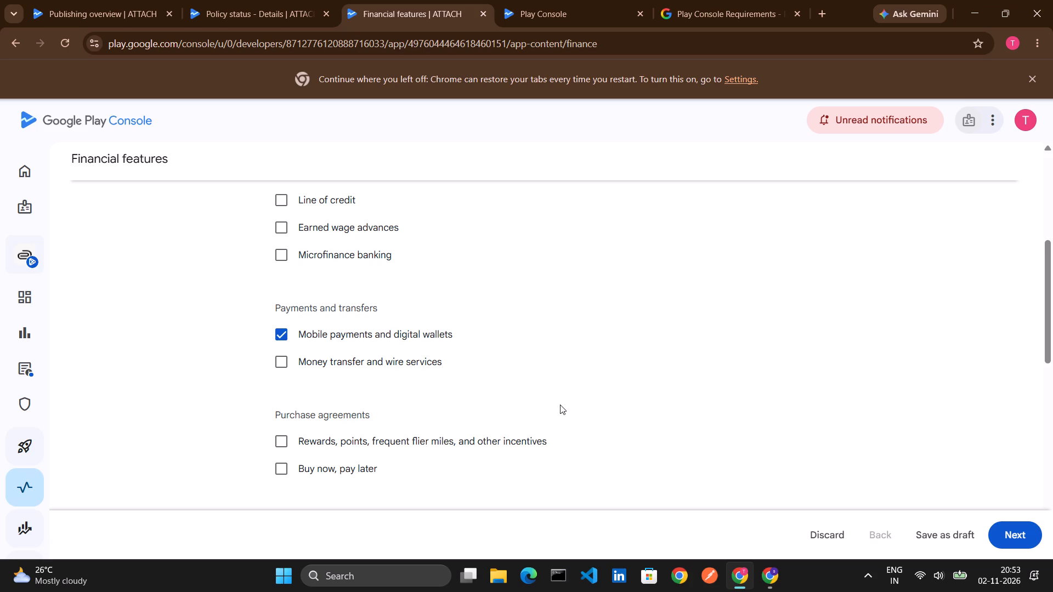
pyautogui.click(1018, 537)
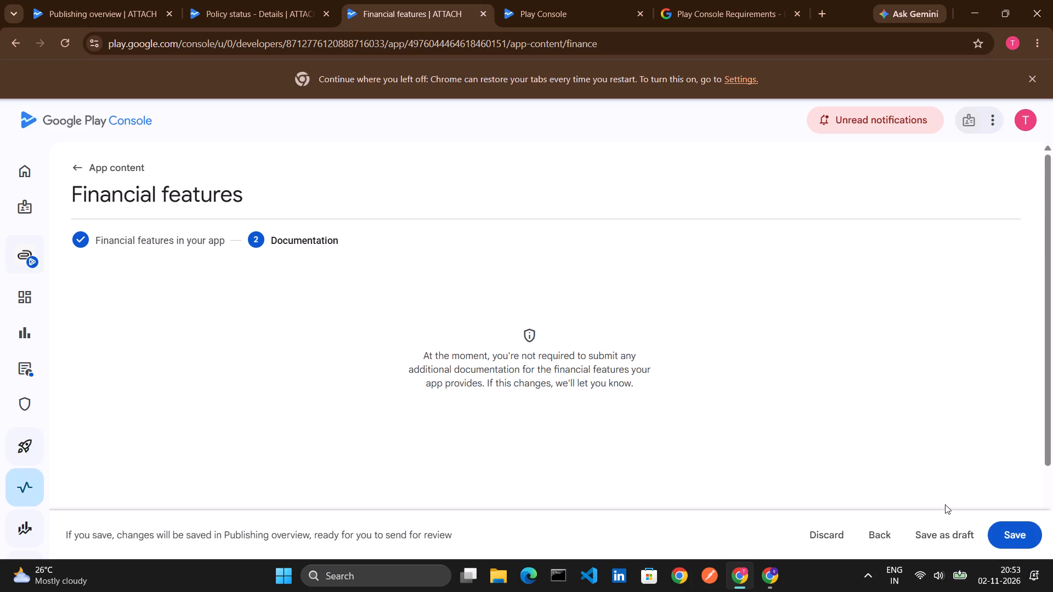
pyautogui.click(1016, 534)
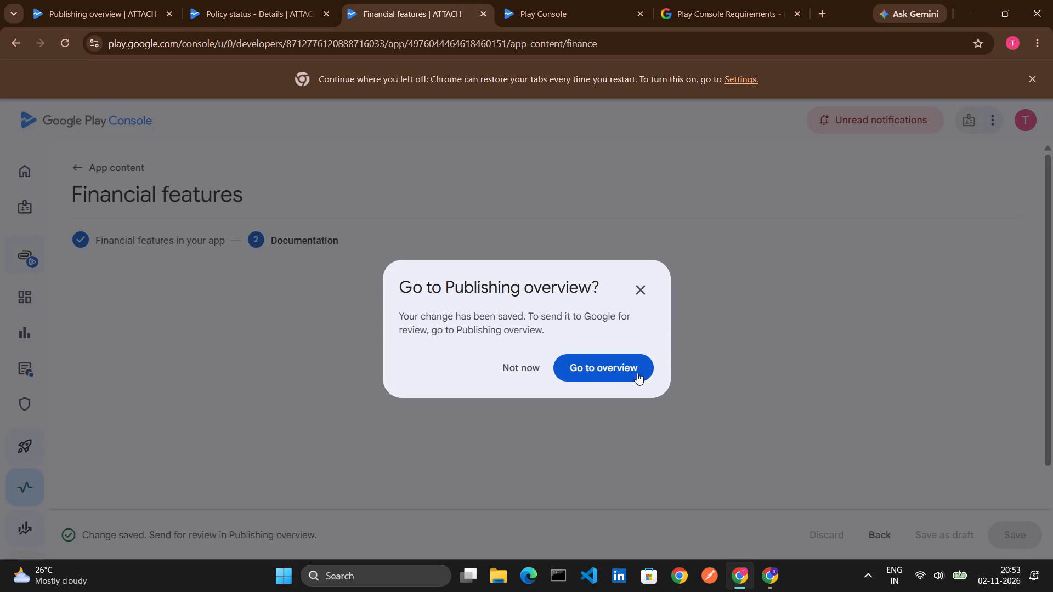
# Go to the Publishing overview and send the ATTACH app's 14 unsubmitted changes to Google for review.
pyautogui.click(611, 360)
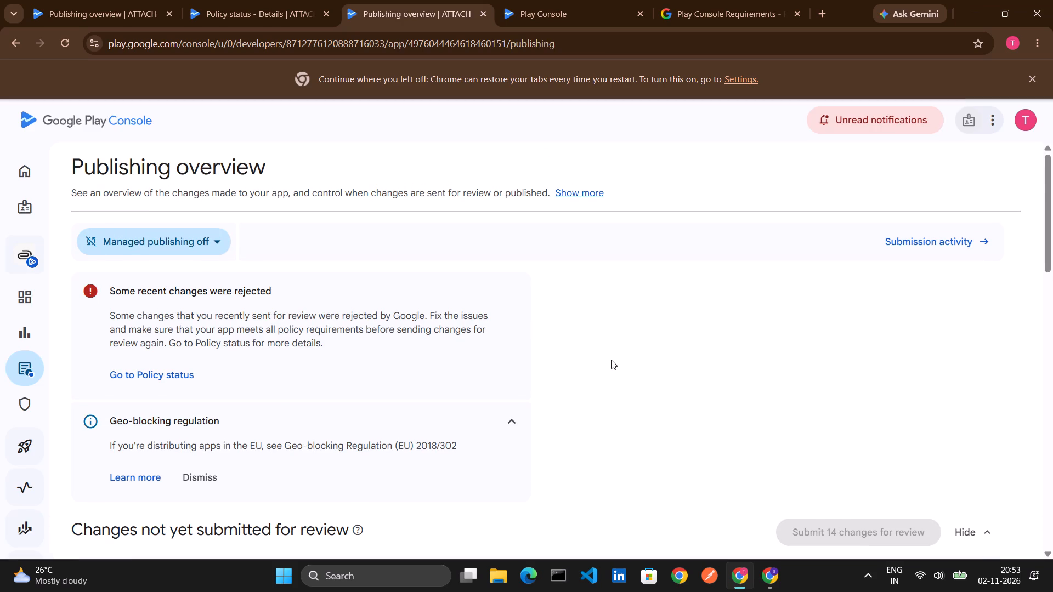
pyautogui.scroll(-2, 862, 396)
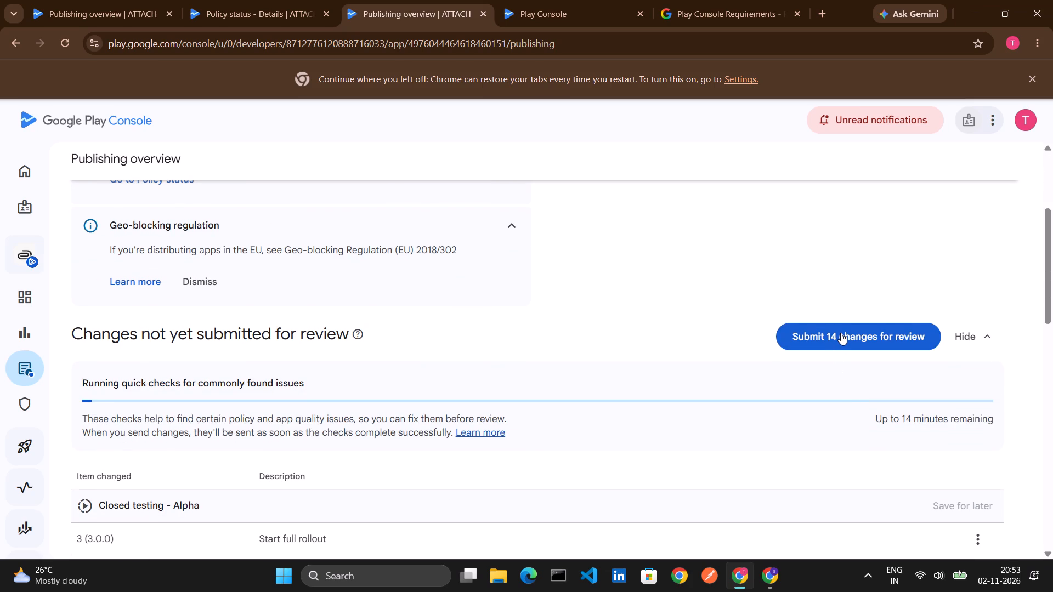
pyautogui.click(841, 334)
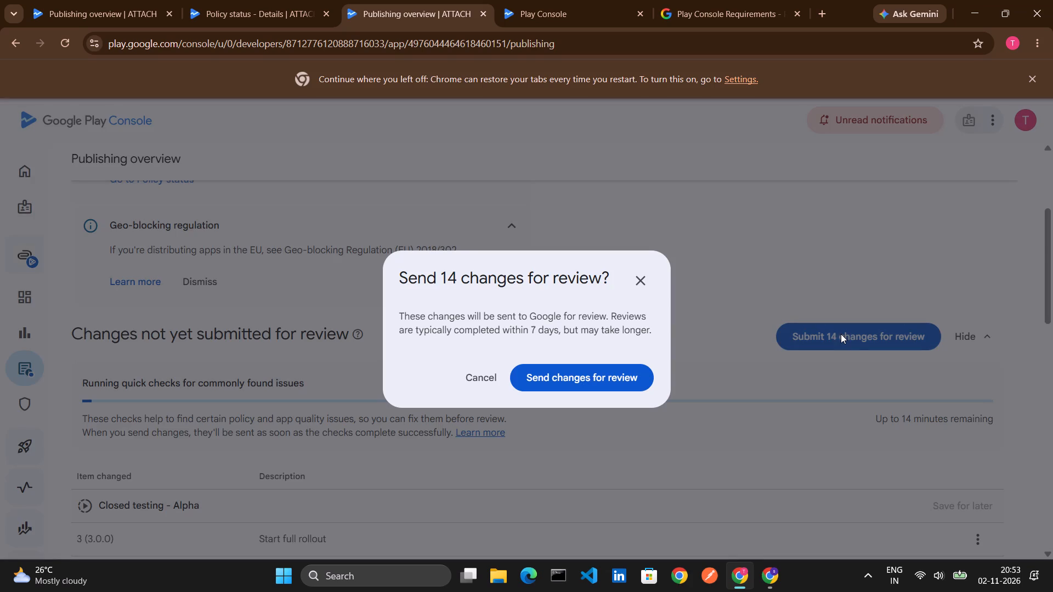
pyautogui.click(597, 373)
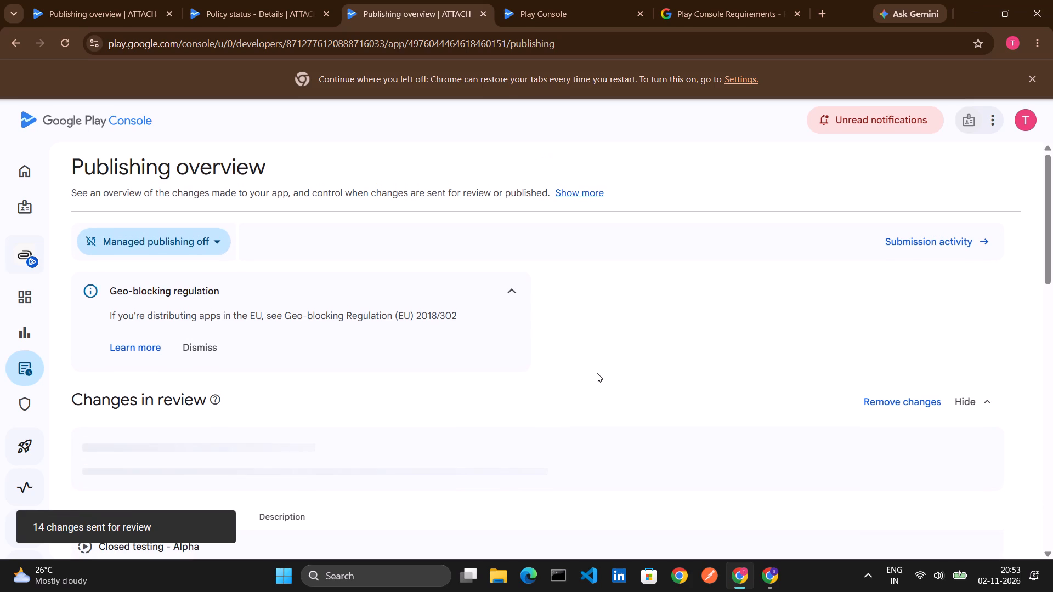
pyautogui.scroll(-2, 597, 373)
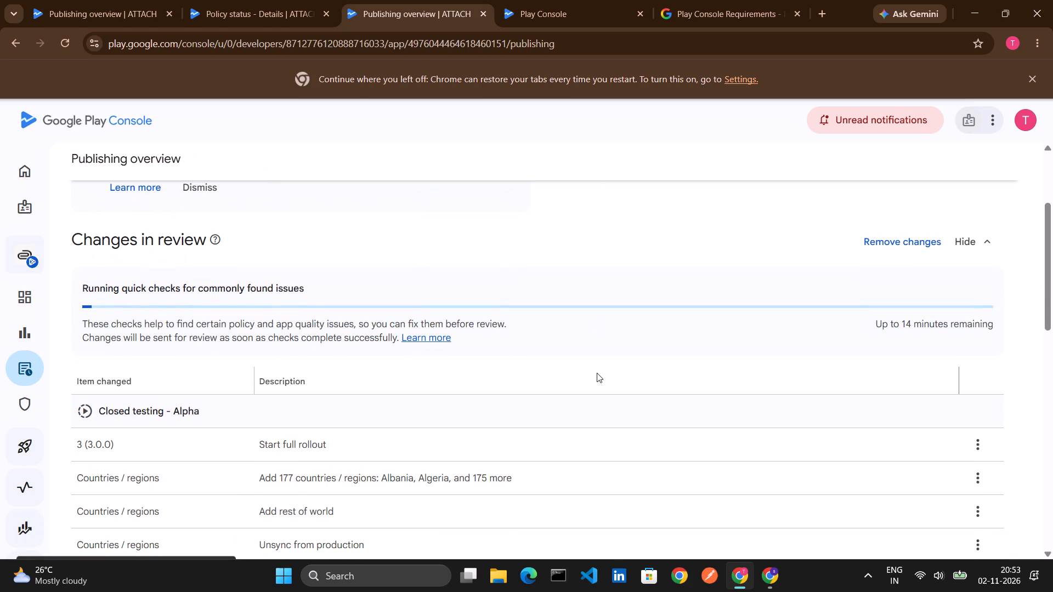
# Leave the Publishing overview open and look up Gmail in a new browser tab.
pyautogui.scroll(1, 597, 373)
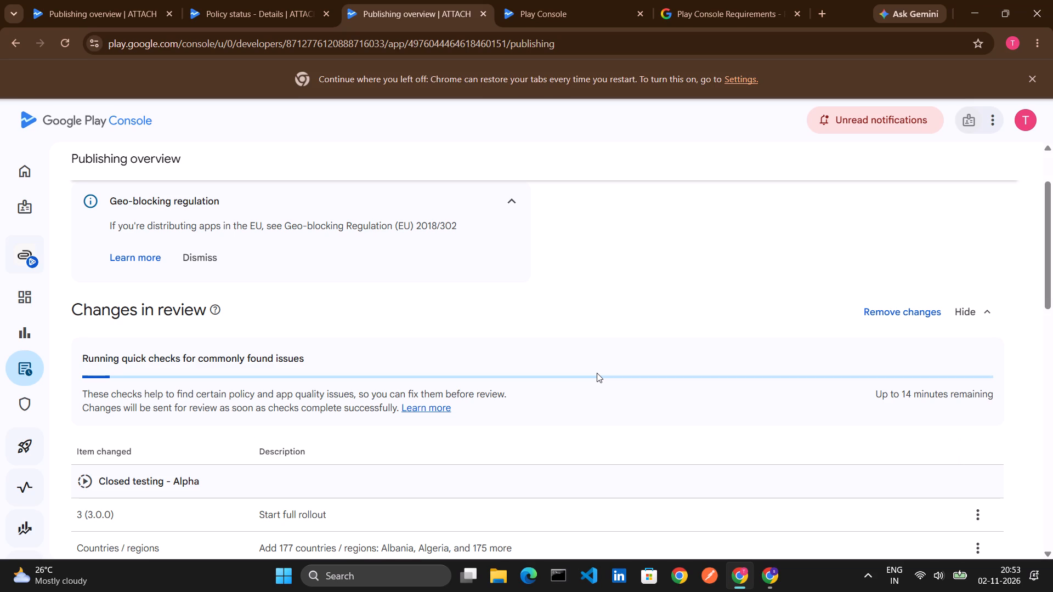
pyautogui.click(822, 0)
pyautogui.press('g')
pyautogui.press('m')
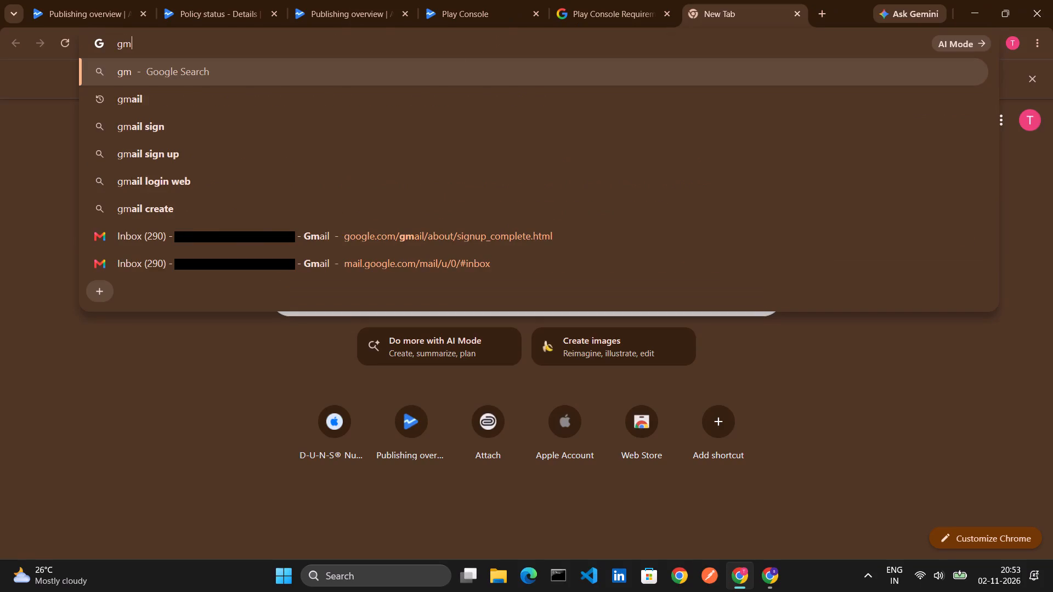